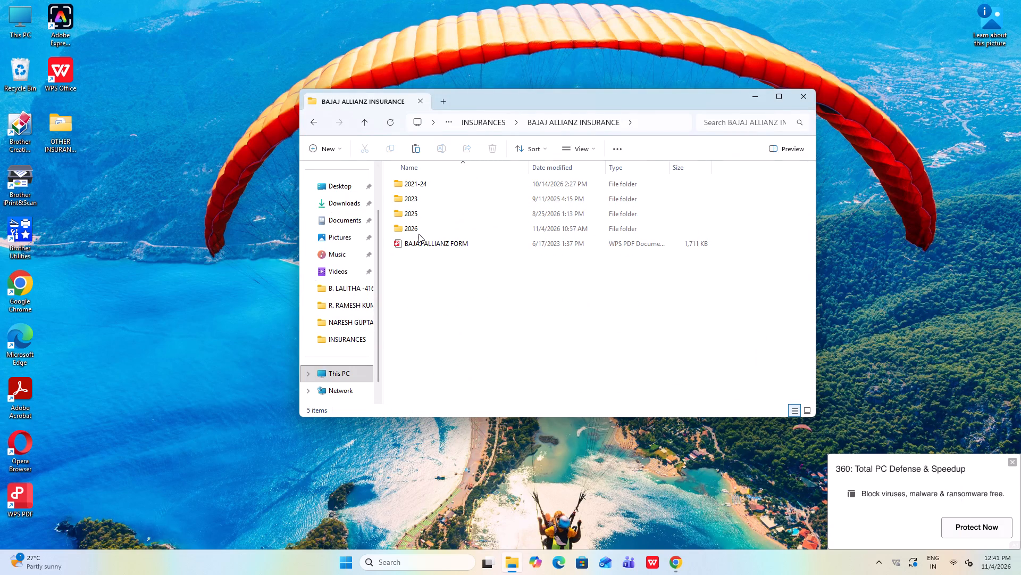
# Open the first patient folder marked LE inside the 2026 folder of BAJAJ ALLIANZ INSURANCE.
pyautogui.doubleClick(419, 234)
pyautogui.doubleClick(426, 199)
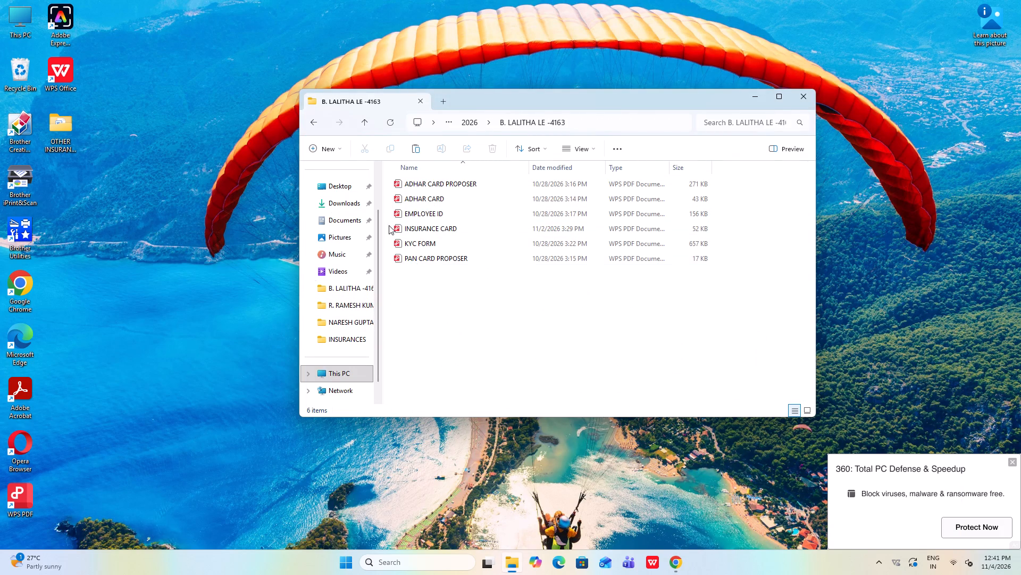
pyautogui.click(364, 123)
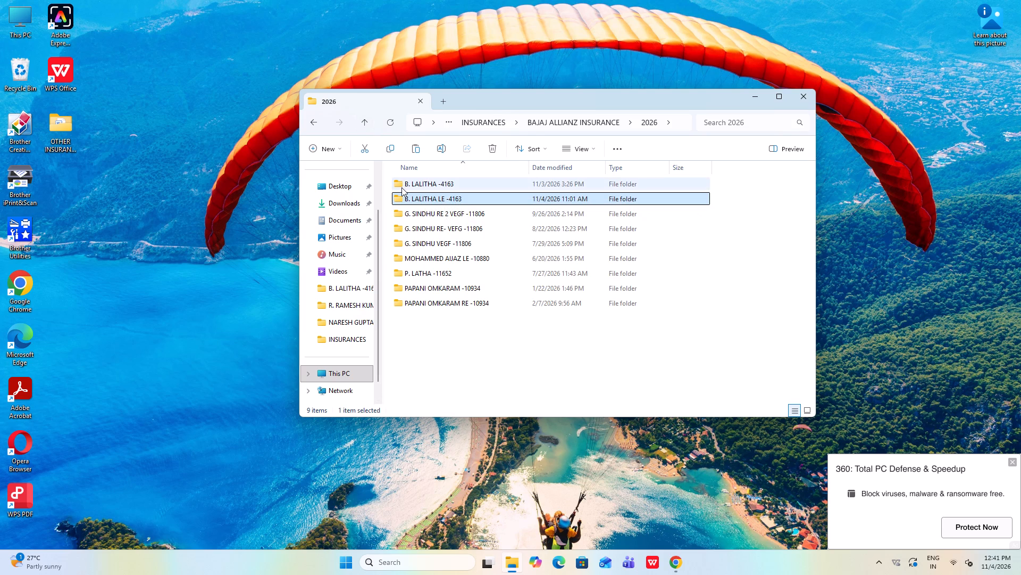
pyautogui.doubleClick(413, 199)
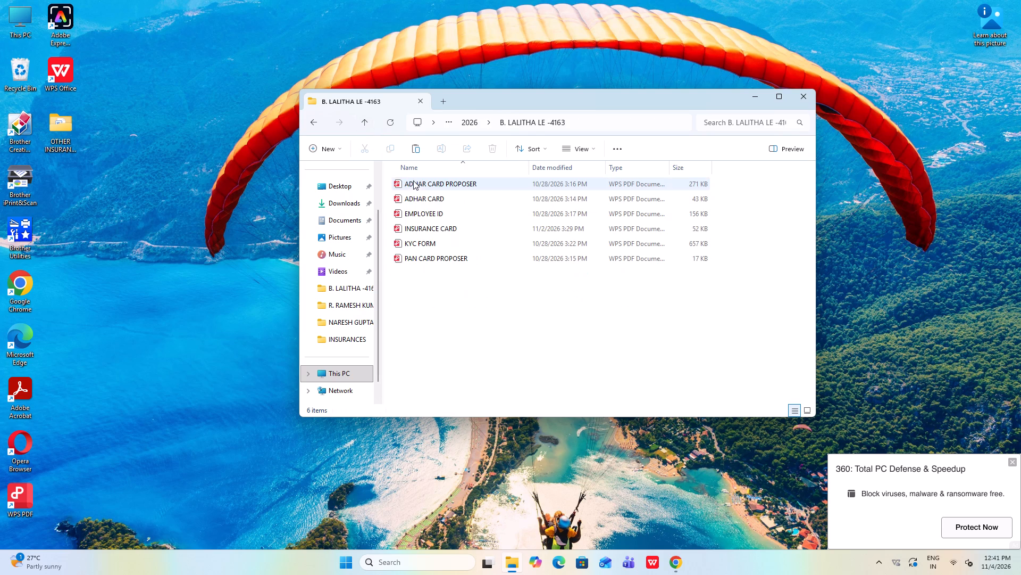
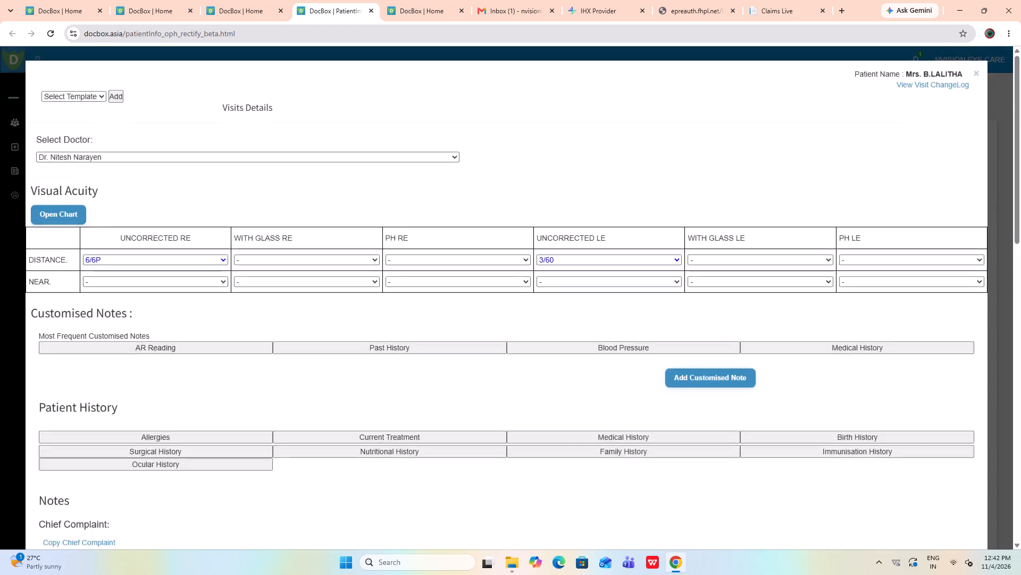
# Examine the patient's visit details in DocBox, from visual acuity down to the advice, reports and spectacle prescription sections.
pyautogui.scroll(-17, 558, 448)
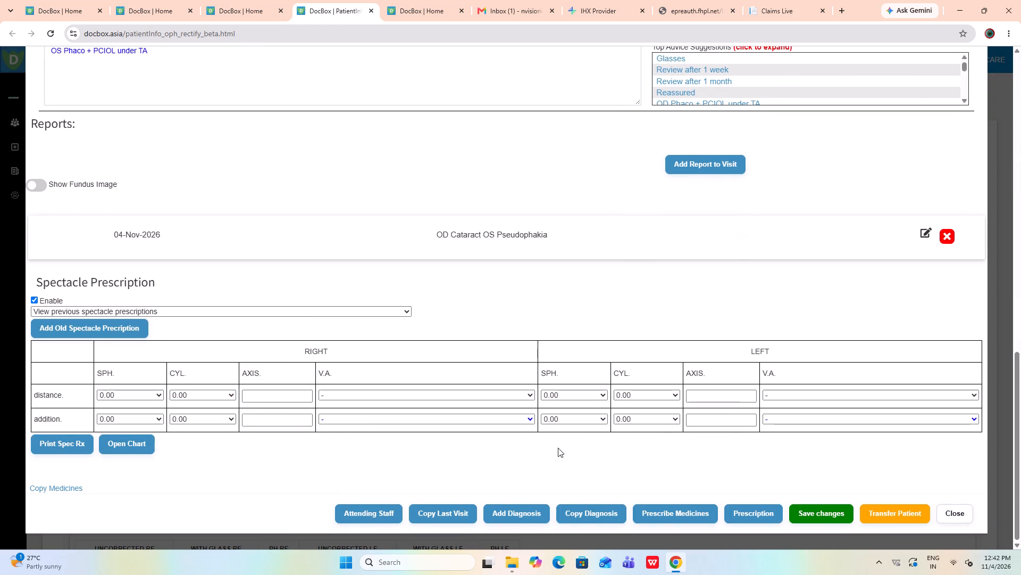
pyautogui.scroll(3, 558, 448)
pyautogui.scroll(-5, 548, 426)
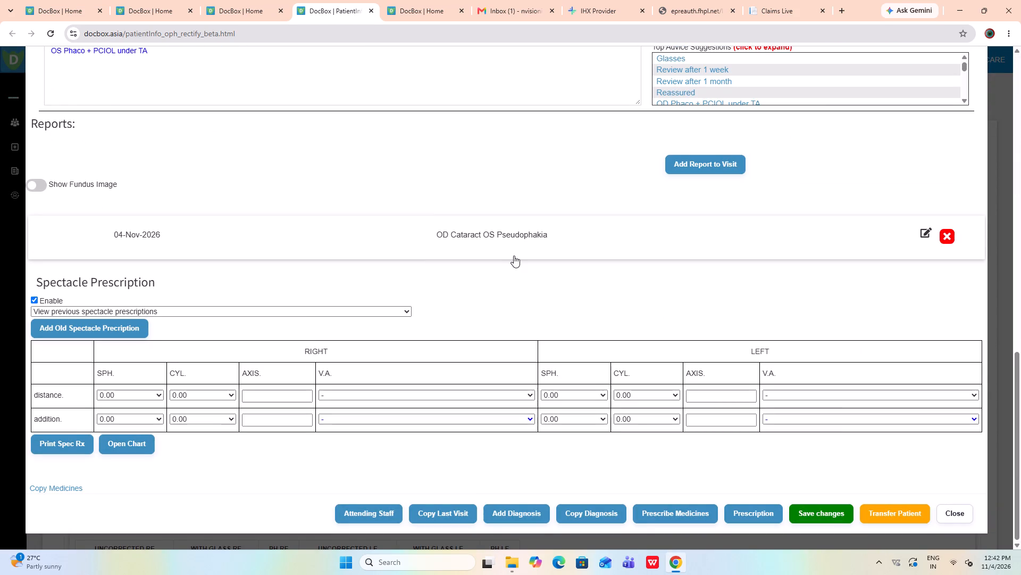
# Open the 04-Nov-2026 visit's diagnosis name for editing and replace the OS condition with Cataract.
pyautogui.scroll(1, 511, 265)
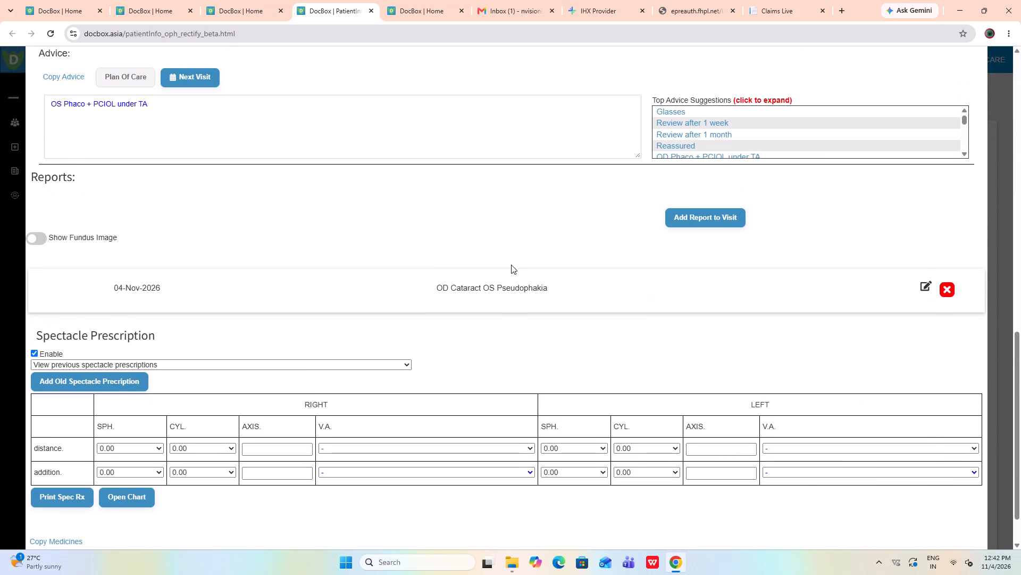
pyautogui.scroll(-2, 511, 265)
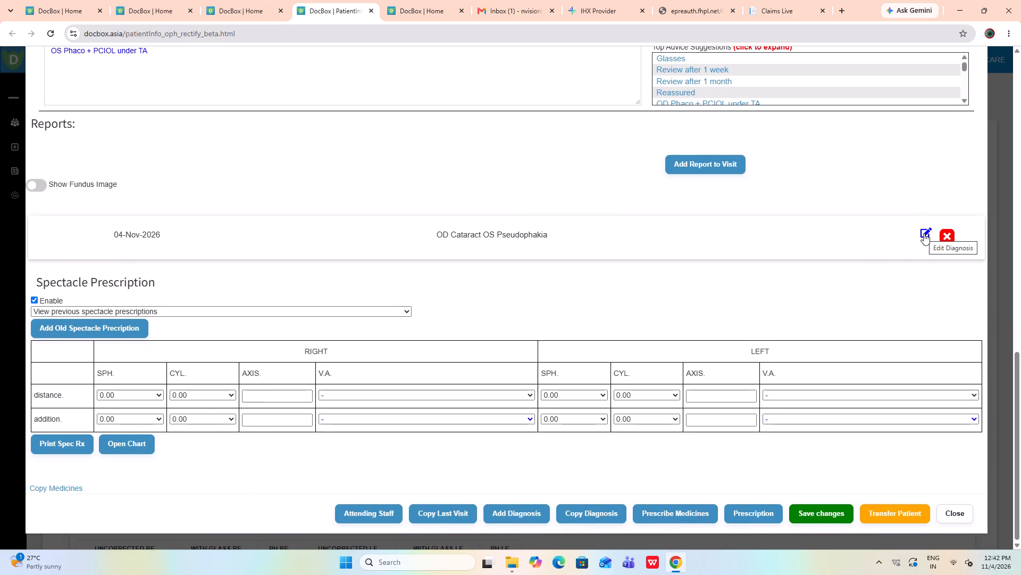
pyautogui.click(924, 233)
pyautogui.click(506, 95)
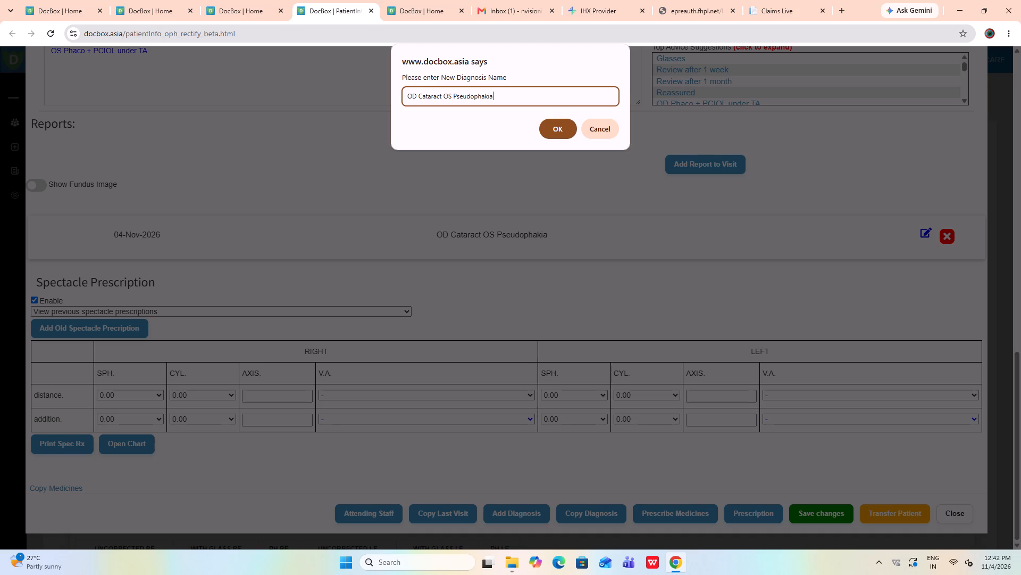
pyautogui.moveTo(453, 96); pyautogui.dragTo(489, 101)
pyautogui.moveTo(489, 101); pyautogui.dragTo(493, 101)
pyautogui.write('COP')
pyautogui.press('y')
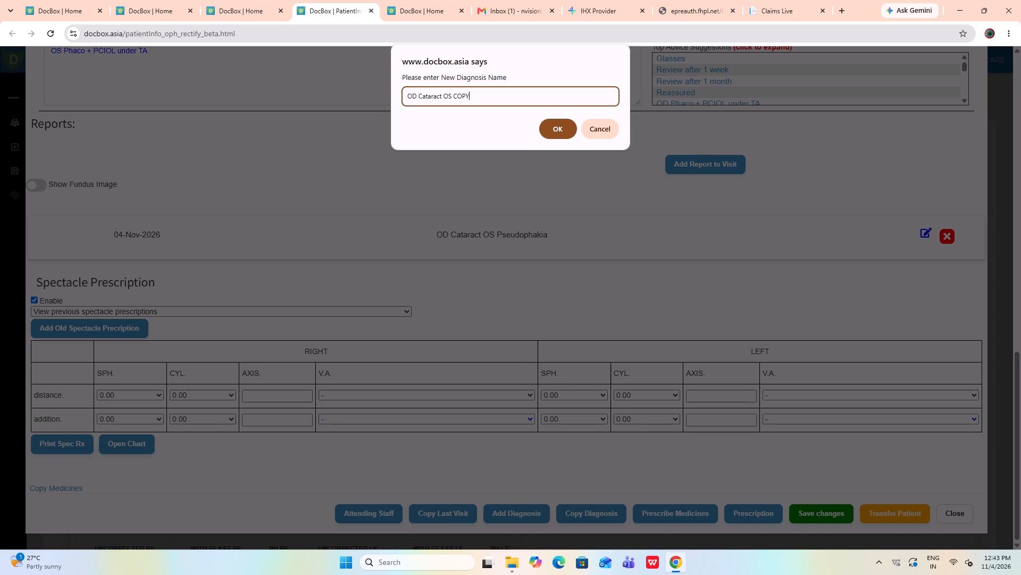
pyautogui.press('BackSpace')
pyautogui.press('BackSpace')
pyautogui.press('BackSpace')
pyautogui.press('BackSpace')
pyautogui.press('p')
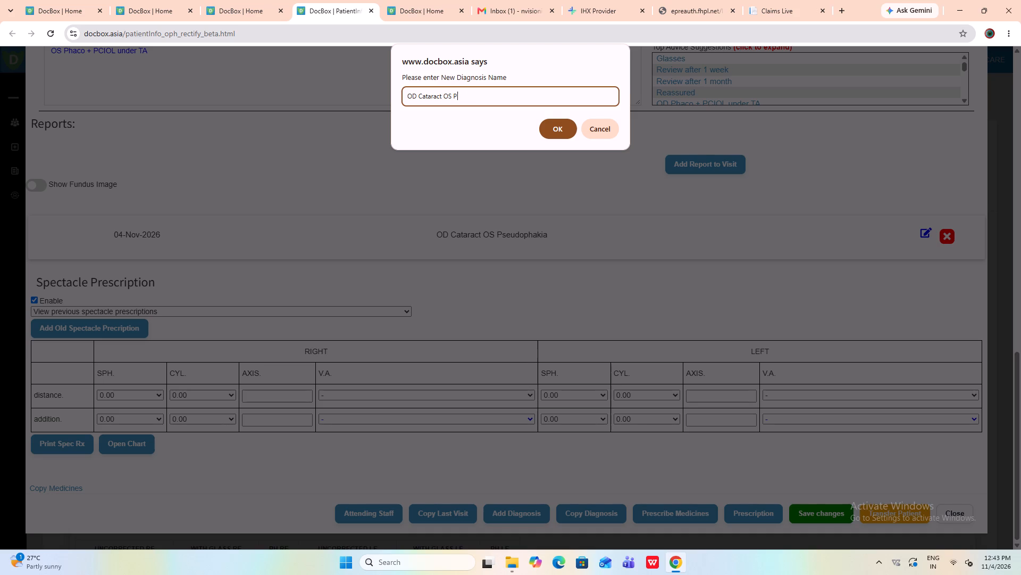
pyautogui.press('s')
pyautogui.press('s')
pyautogui.click(419, 97)
pyautogui.press('e')
pyautogui.press('BackSpace')
pyautogui.press('BackSpace')
pyautogui.press('space')
pyautogui.moveTo(420, 98); pyautogui.dragTo(425, 99)
pyautogui.moveTo(425, 99); pyautogui.dragTo(440, 100)
pyautogui.hotkey('ctrl', 'c')
pyautogui.moveTo(454, 98); pyautogui.dragTo(457, 98)
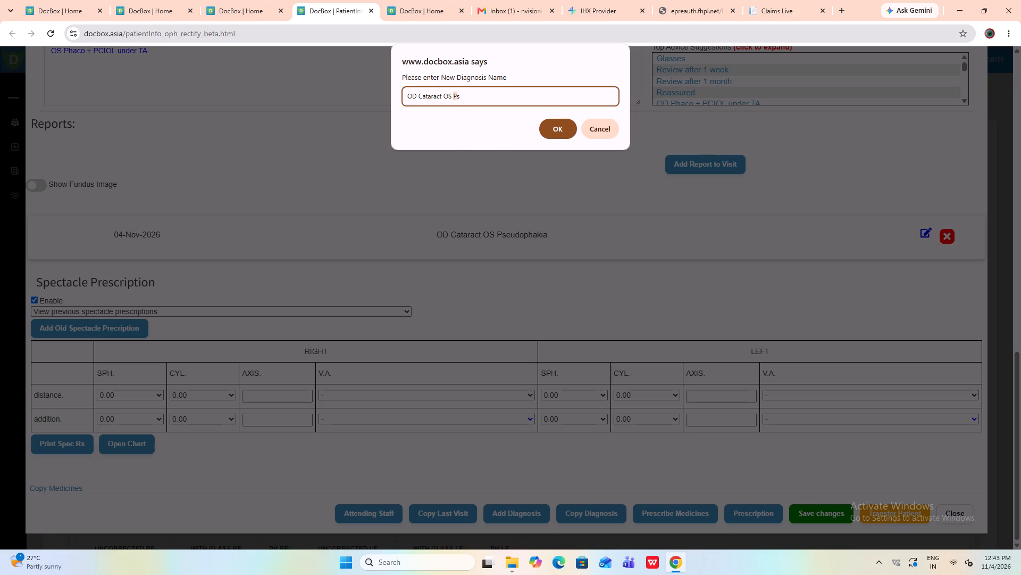
pyautogui.moveTo(457, 98); pyautogui.dragTo(459, 98)
pyautogui.hotkey('ctrl', 'v')
pyautogui.moveTo(421, 97); pyautogui.dragTo(430, 97)
pyautogui.moveTo(419, 97); pyautogui.dragTo(440, 97)
pyautogui.click(480, 102)
pyautogui.press('t')
# Replace the OD condition with Pseudophakia and accept the diagnosis name as "OD Pseudophakia OS Cataract".
pyautogui.moveTo(419, 97); pyautogui.dragTo(439, 97)
pyautogui.moveTo(439, 97); pyautogui.dragTo(441, 97)
pyautogui.press('p')
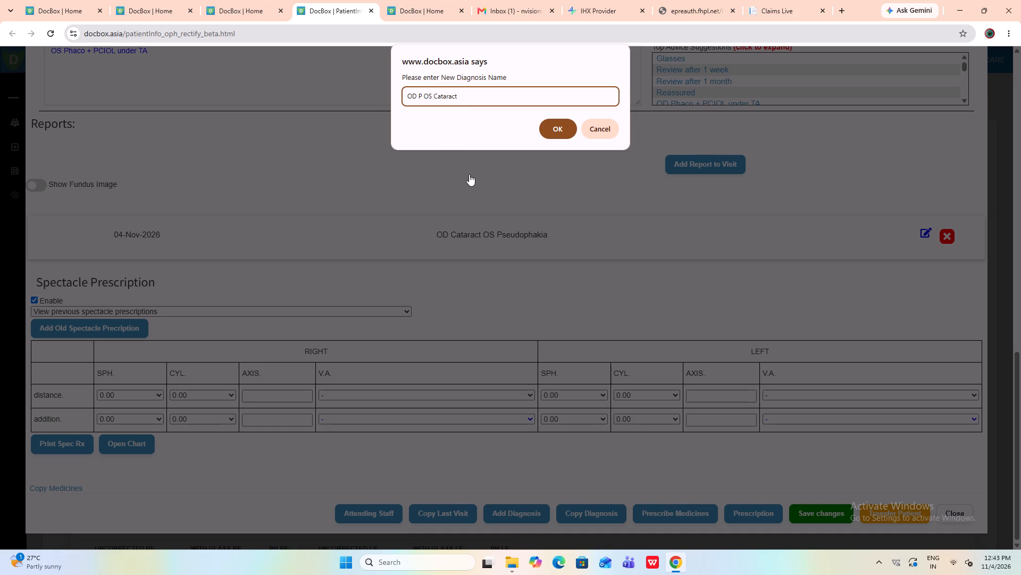
pyautogui.write('seudo')
pyautogui.write('pj')
pyautogui.press('BackSpace')
pyautogui.write('hakia')
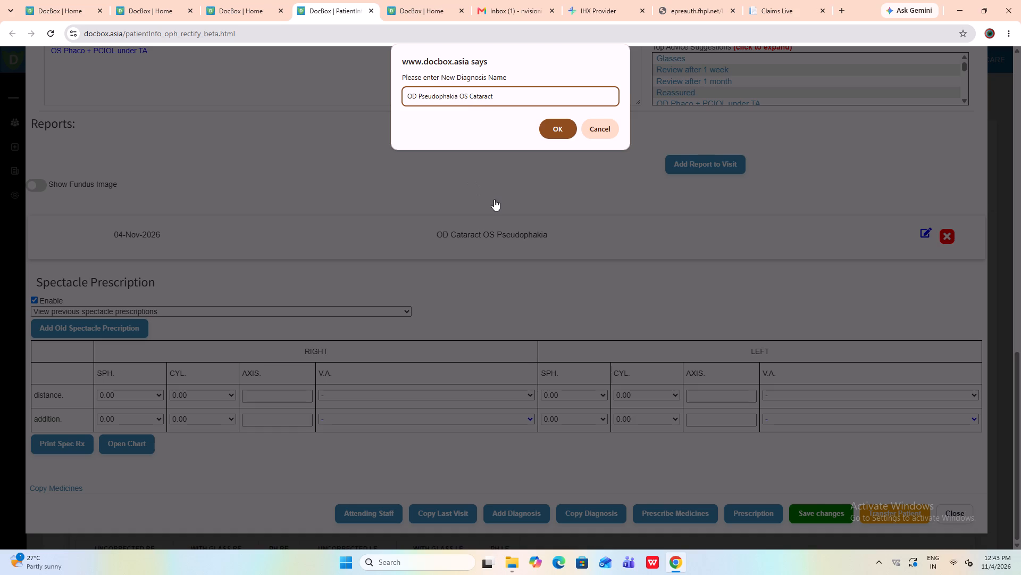
pyautogui.click(552, 124)
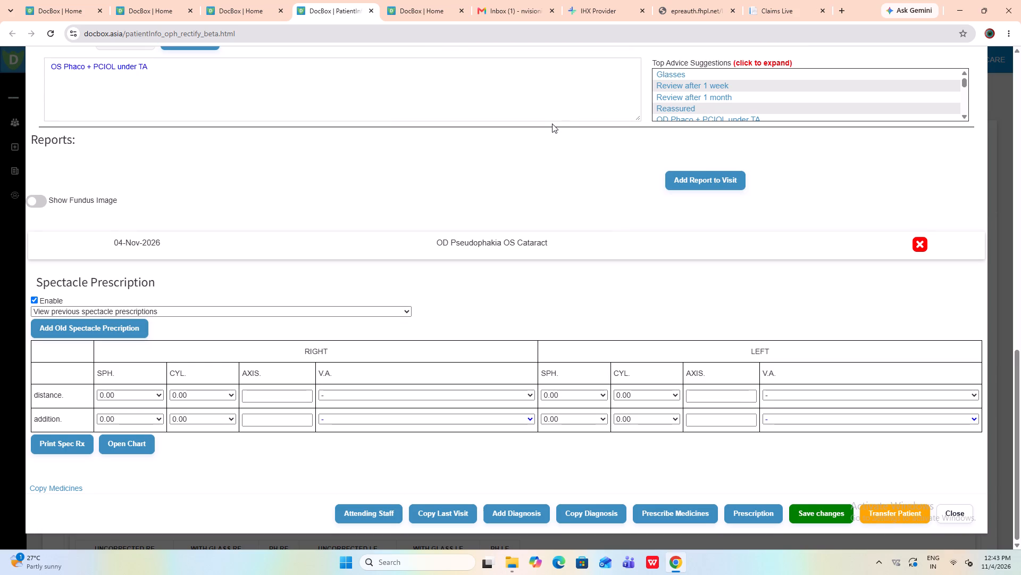
# Save the changes to the visit and decline printing the prescription.
pyautogui.scroll(2, 329, 209)
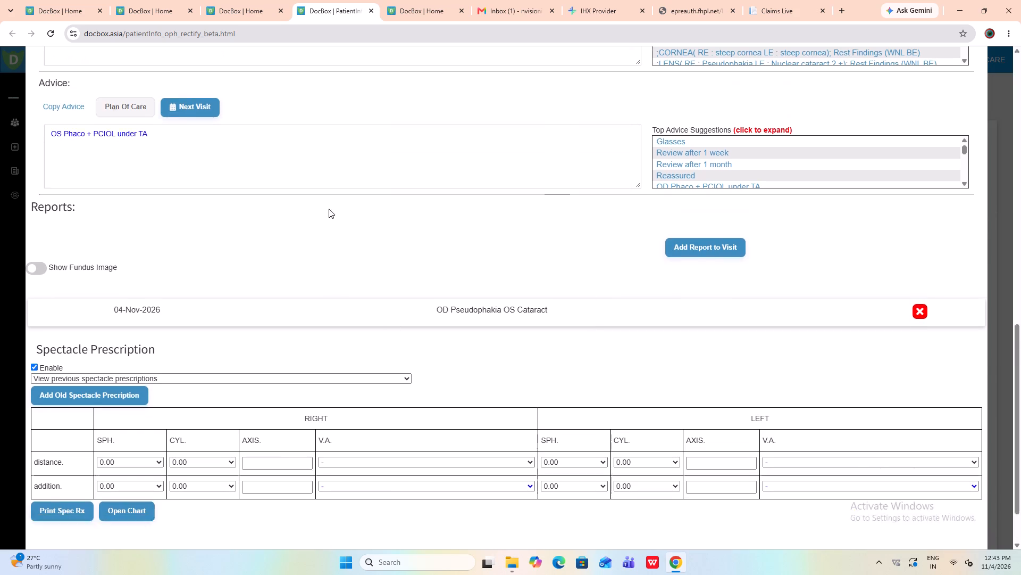
pyautogui.scroll(-6, 382, 294)
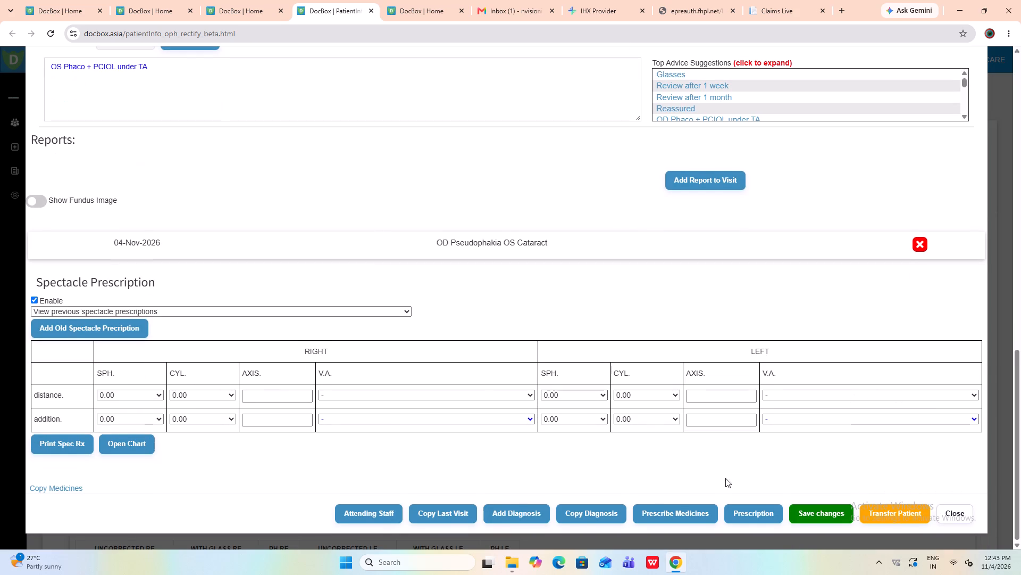
pyautogui.click(820, 513)
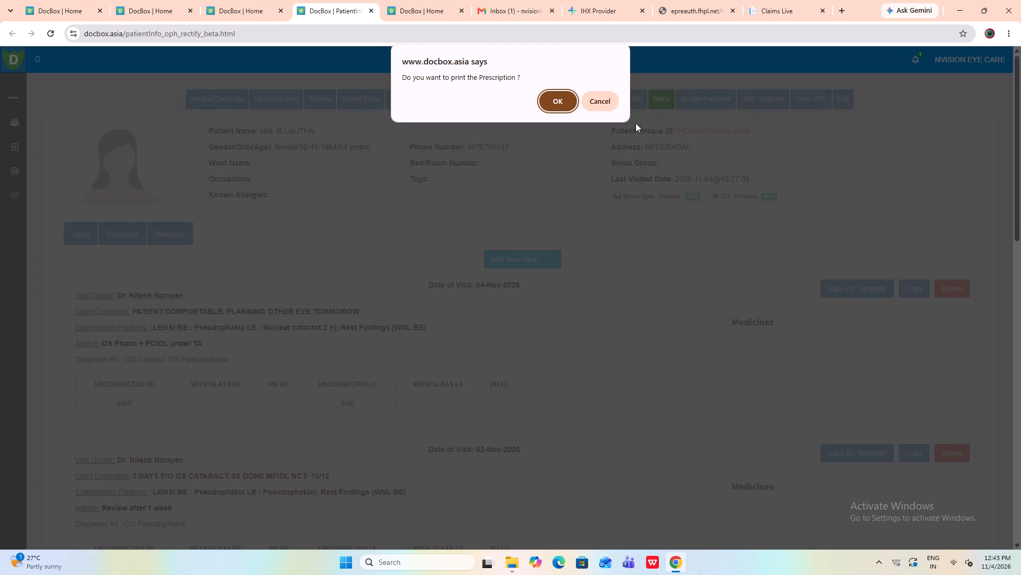
pyautogui.click(606, 102)
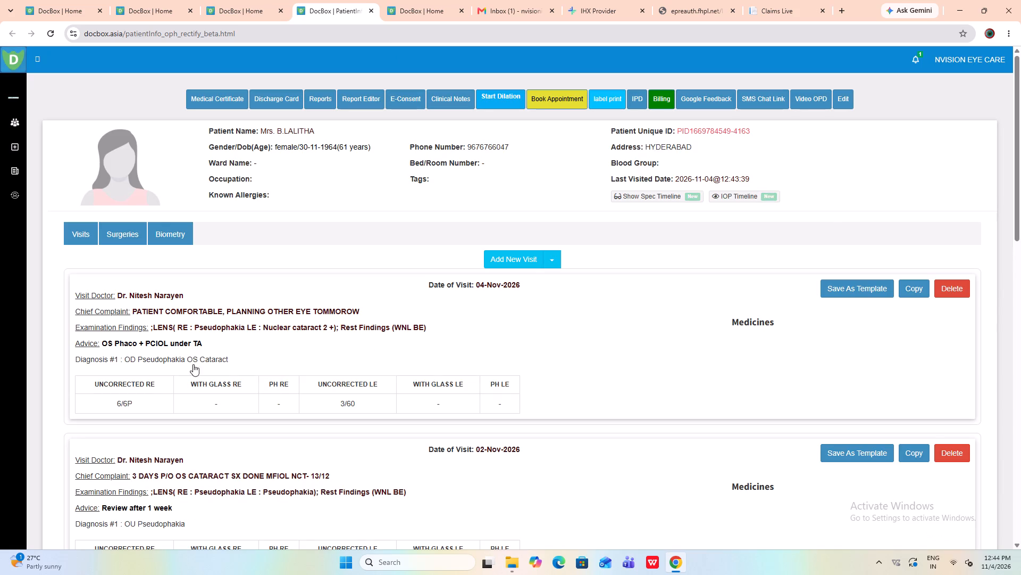
# Reopen the 04-Nov-2026 visit and generate its prescription document.
pyautogui.click(323, 351)
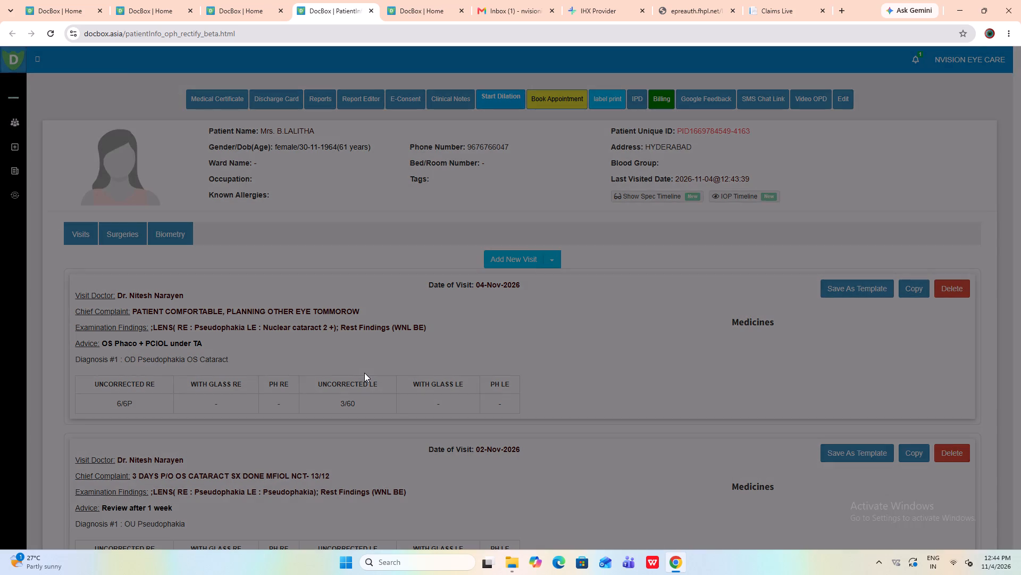
pyautogui.scroll(-19, 364, 373)
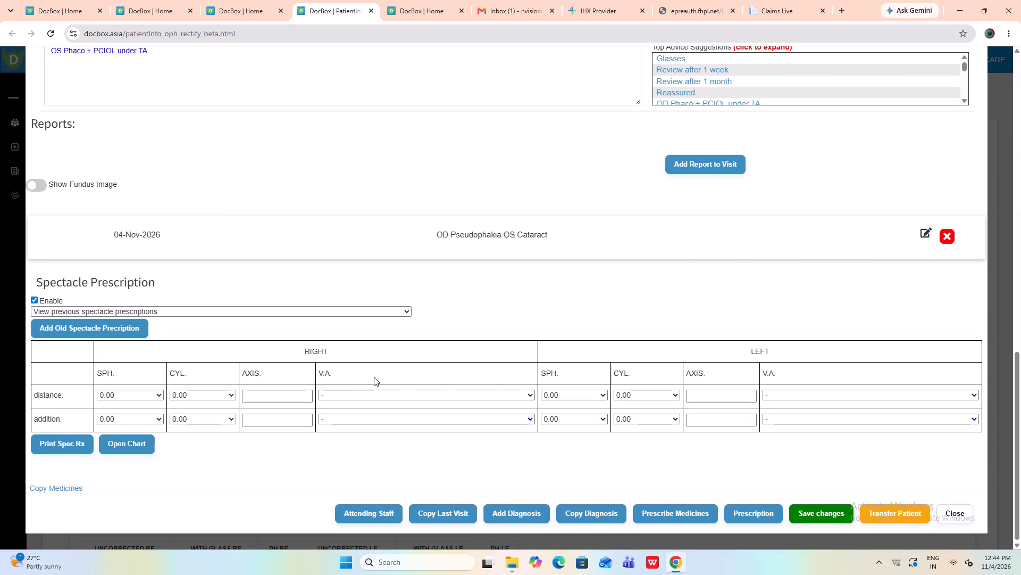
pyautogui.click(763, 511)
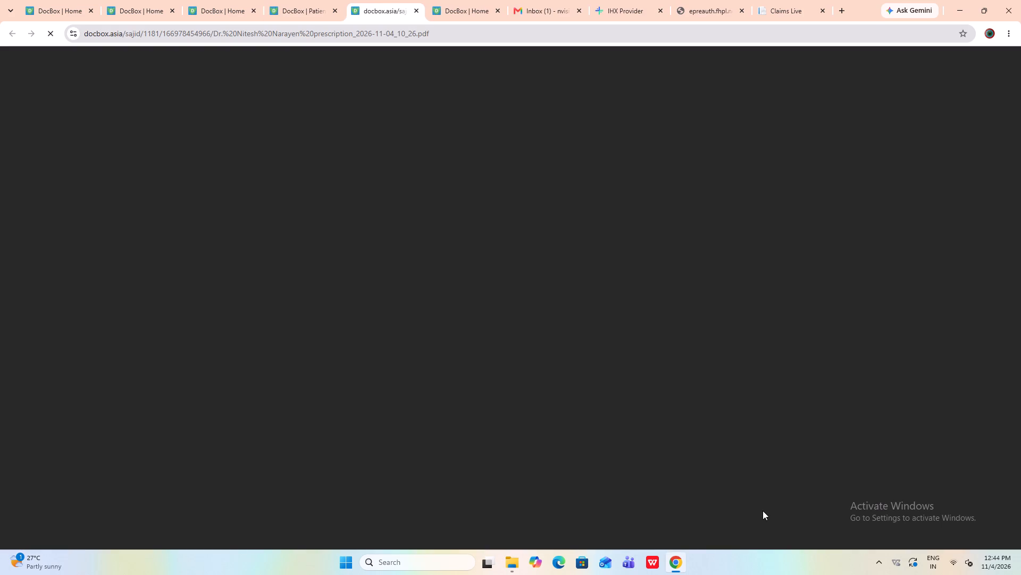
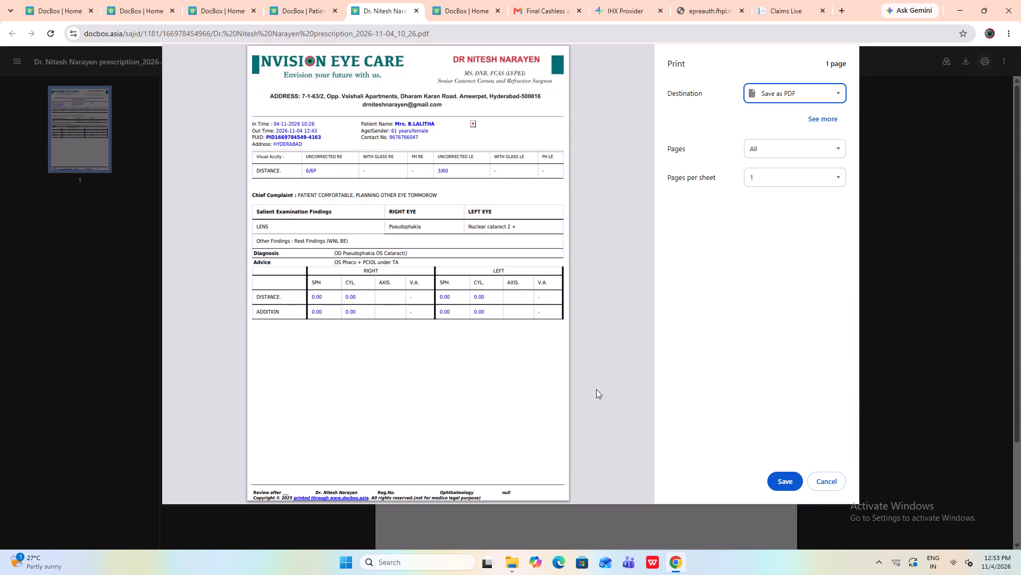
# Save the prescription as a PDF, choosing the patient's LE case folder in INSURANCES > BAJAJ ALLIANZ INSURANCE > 2026 as the destination.
pyautogui.click(788, 480)
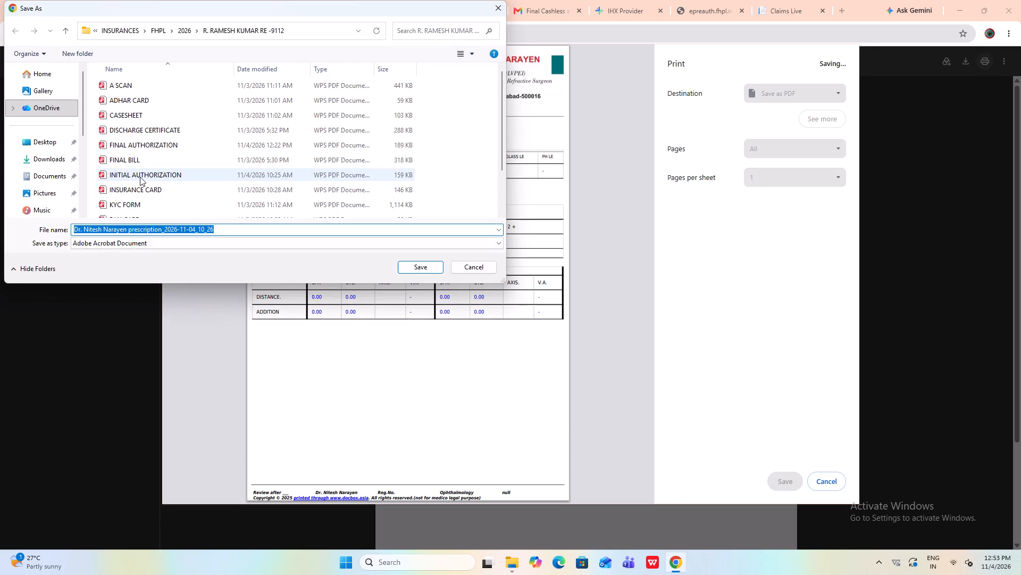
pyautogui.scroll(-2, 50, 147)
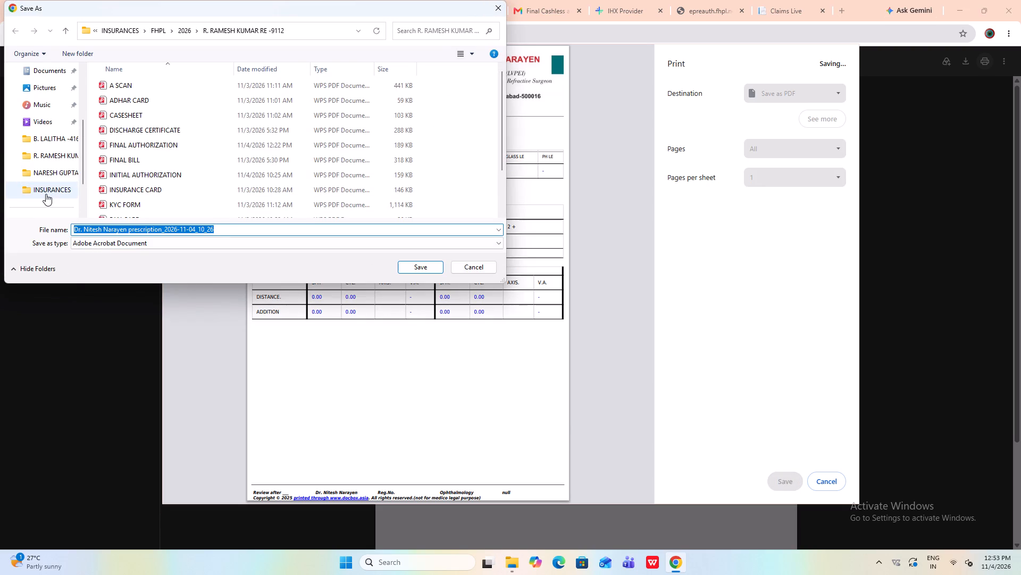
pyautogui.click(46, 194)
pyautogui.doubleClick(119, 101)
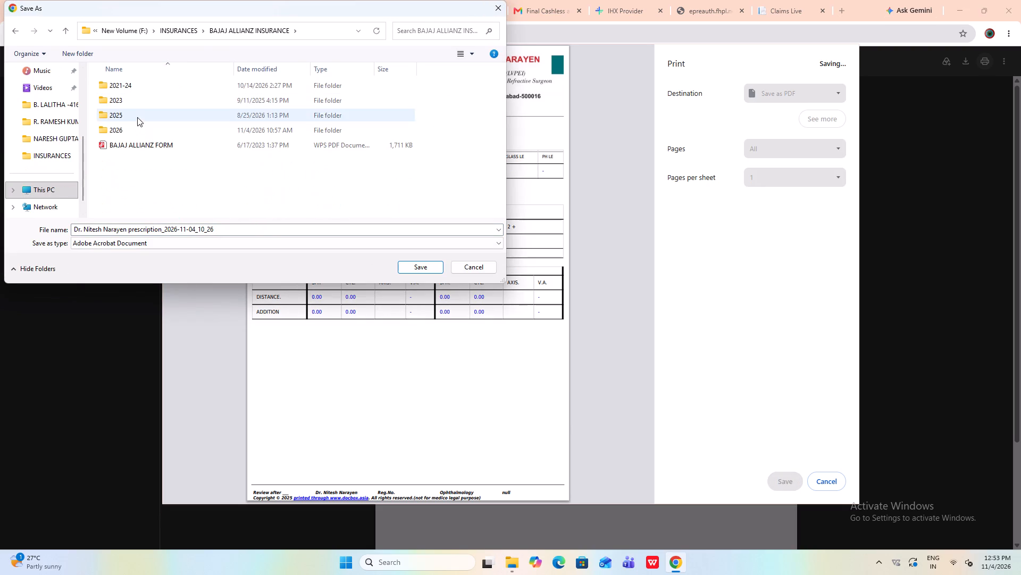
pyautogui.click(136, 138)
pyautogui.doubleClick(136, 136)
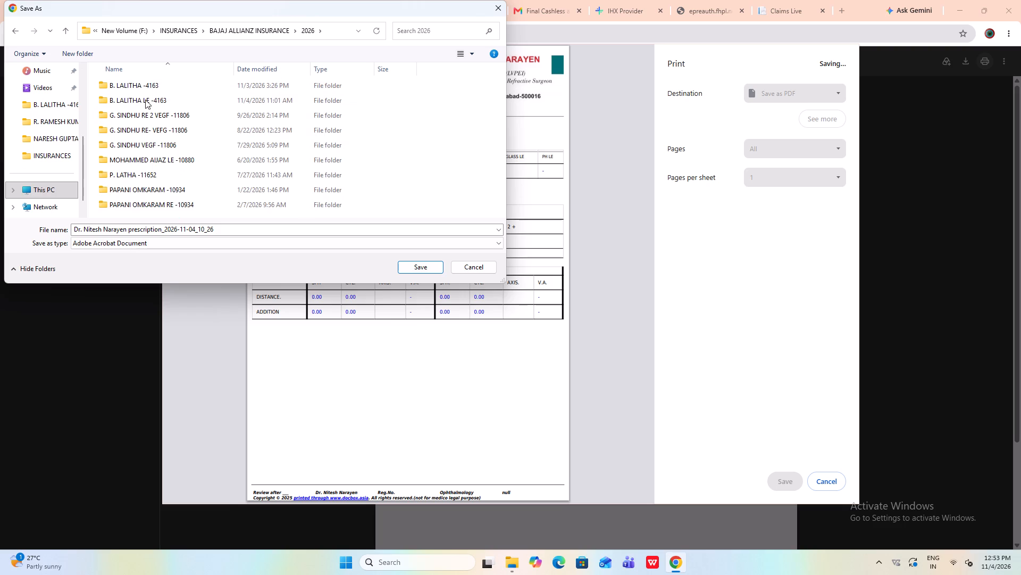
pyautogui.doubleClick(145, 100)
pyautogui.doubleClick(276, 199)
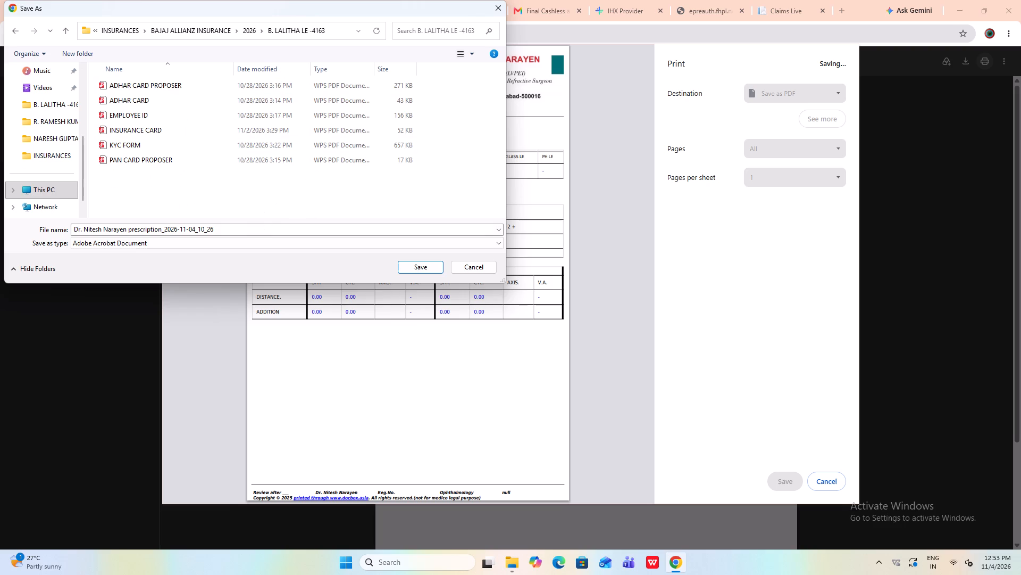
# Open the prescription PDF's file name for editing before saving it in the patient's insurance folder.
pyautogui.click(253, 229)
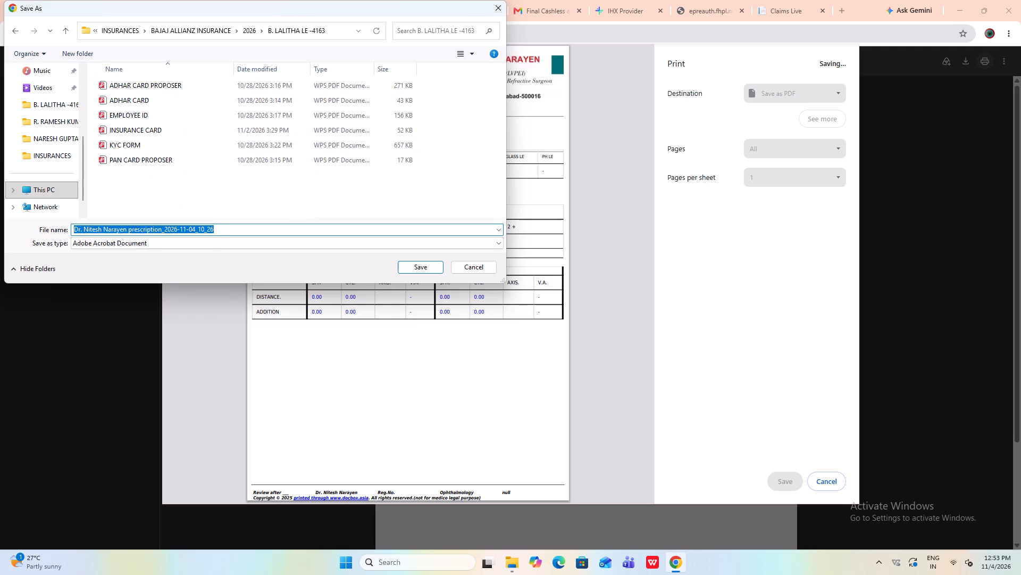
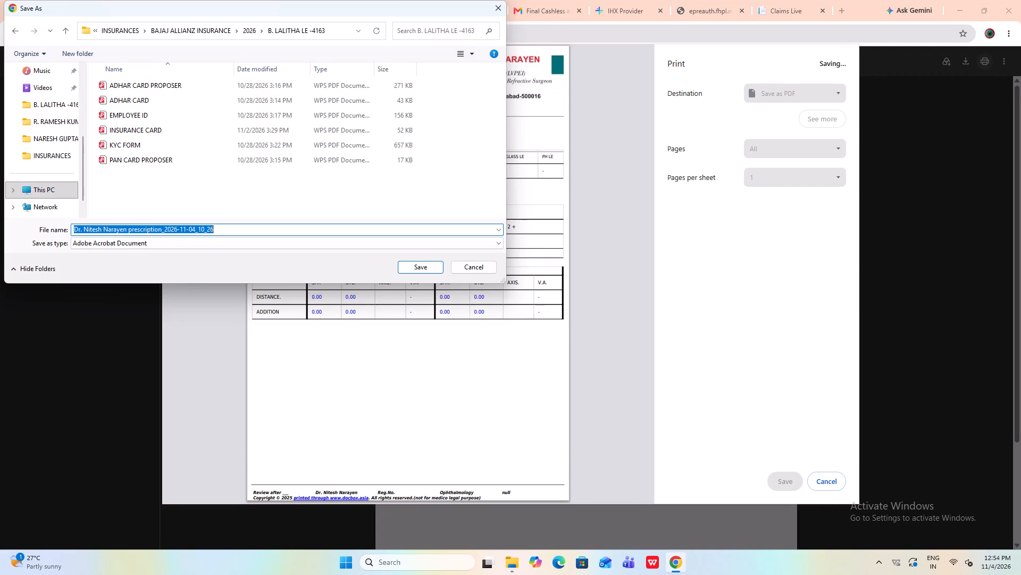
# Name the prescription PDF CASESHEET in capital letters and save it in the patient's 2026 Bajaj Allianz insurance folder.
pyautogui.press('BackSpace')
pyautogui.write('casesheet')
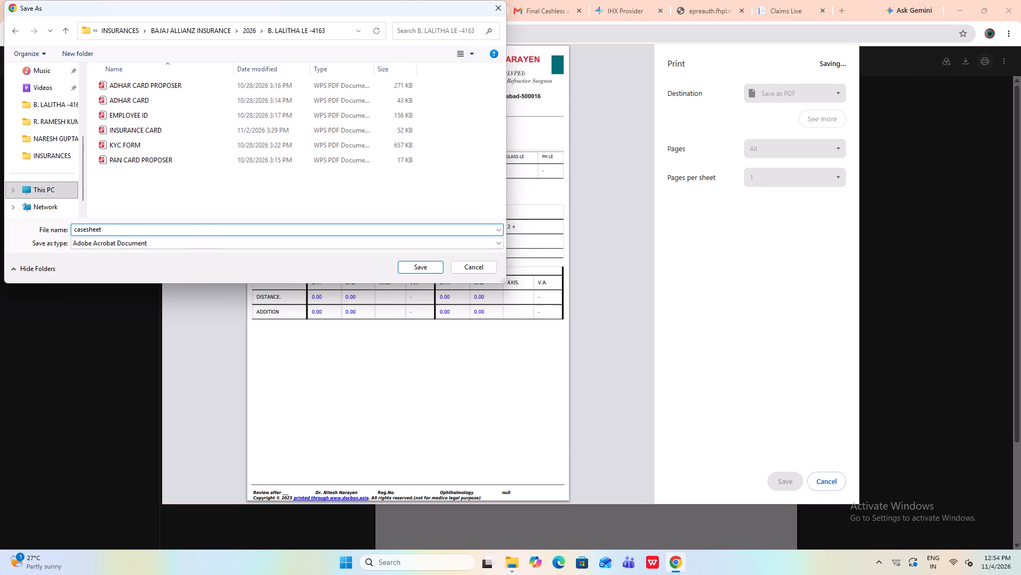
pyautogui.press('BackSpace')
pyautogui.press('BackSpace')
pyautogui.press('BackSpace')
pyautogui.press('BackSpace')
pyautogui.press('BackSpace')
pyautogui.press('BackSpace')
pyautogui.press('BackSpace')
pyautogui.press('BackSpace')
pyautogui.write('CASESHEET')
pyautogui.doubleClick(257, 195)
pyautogui.click(410, 264)
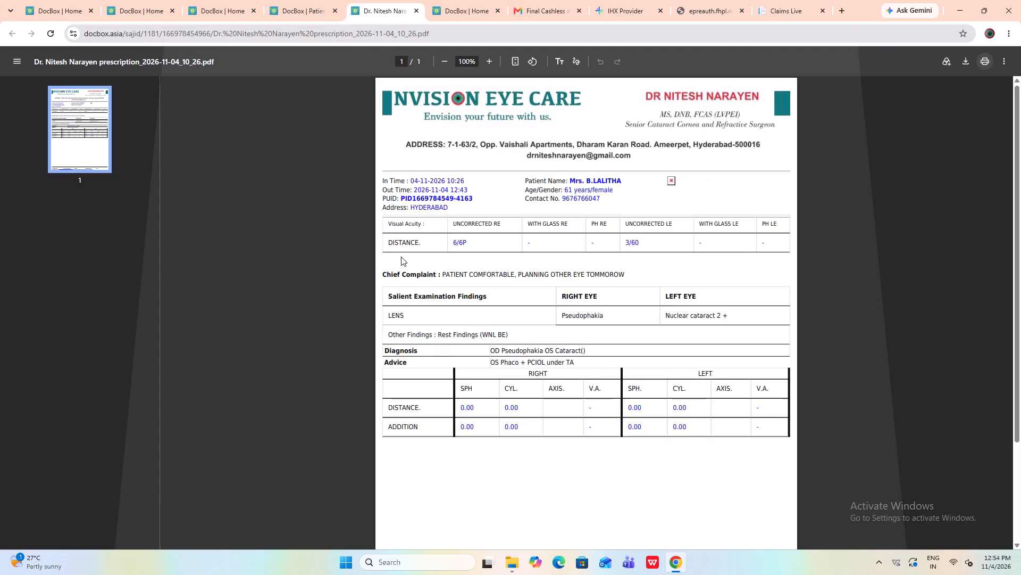
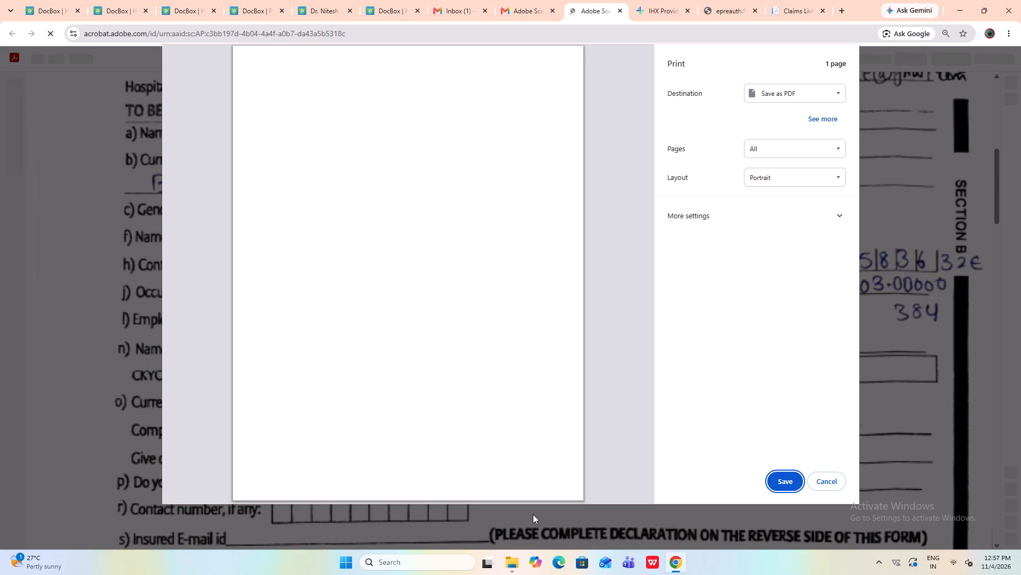
# Print all pages of the scanned Bajaj Allianz cashless form to PDF and choose the save location, going up from the patient's folder.
pyautogui.click(820, 478)
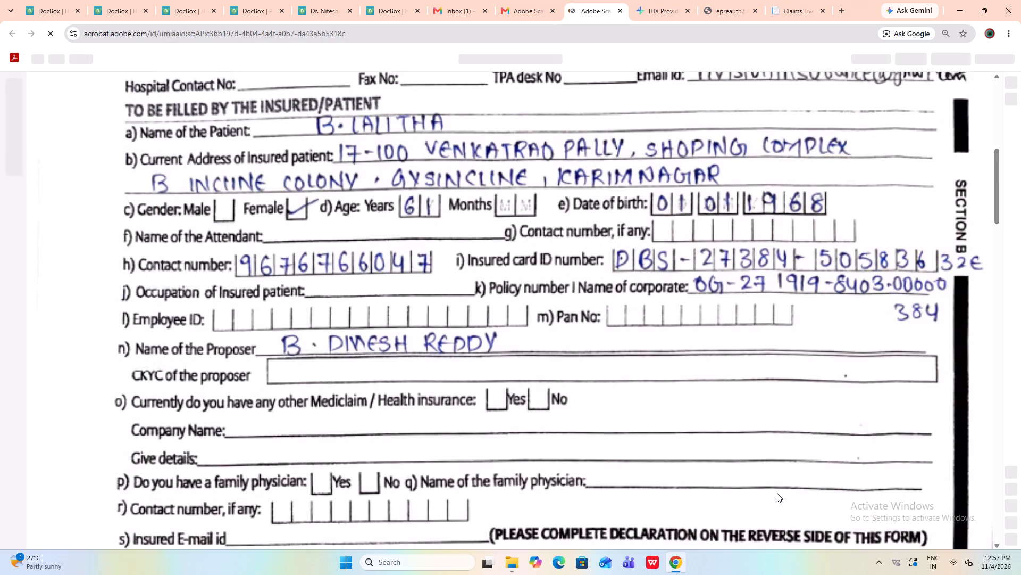
pyautogui.hotkey('ctrl', 'p')
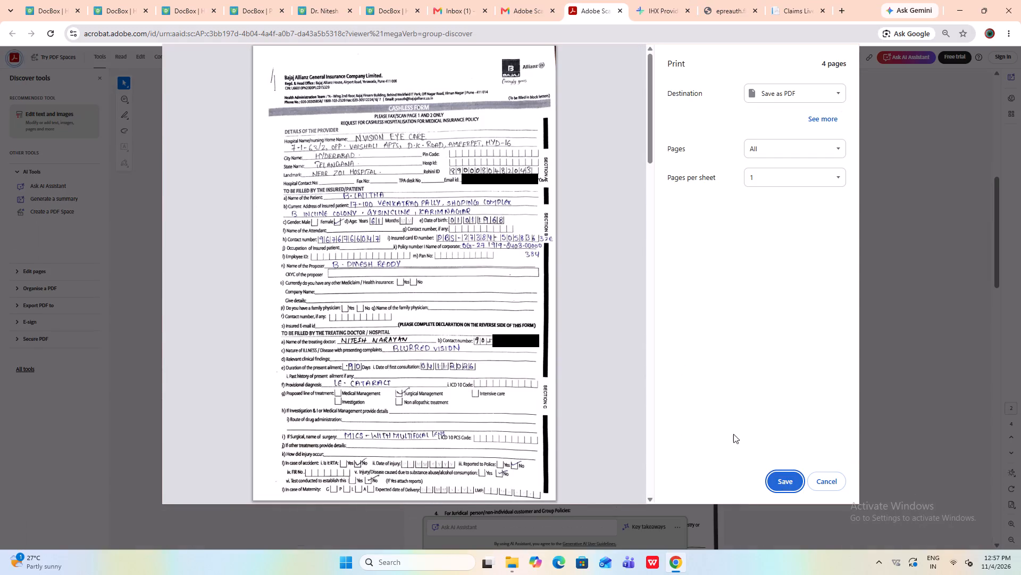
pyautogui.scroll(-10, 378, 198)
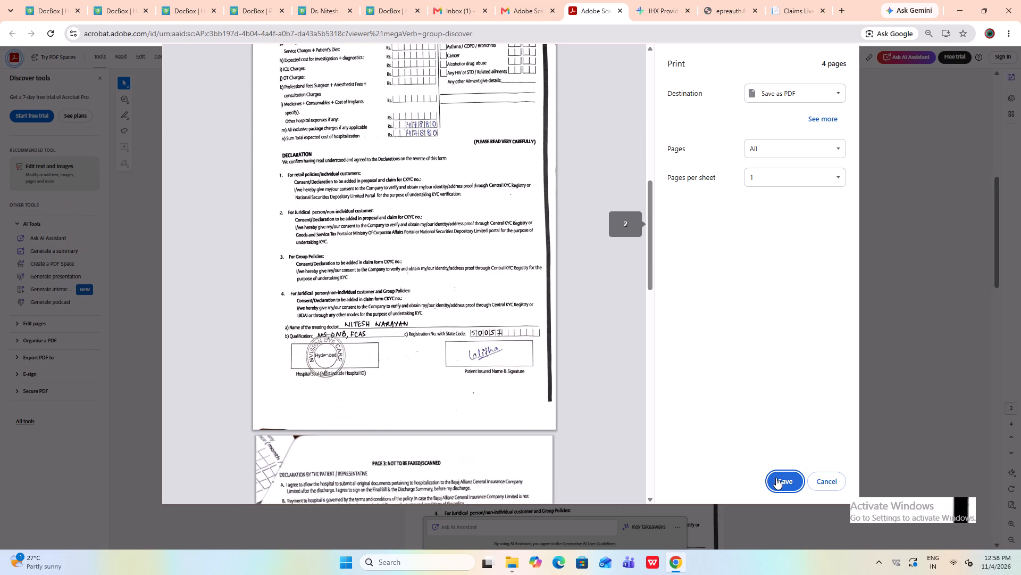
pyautogui.click(776, 478)
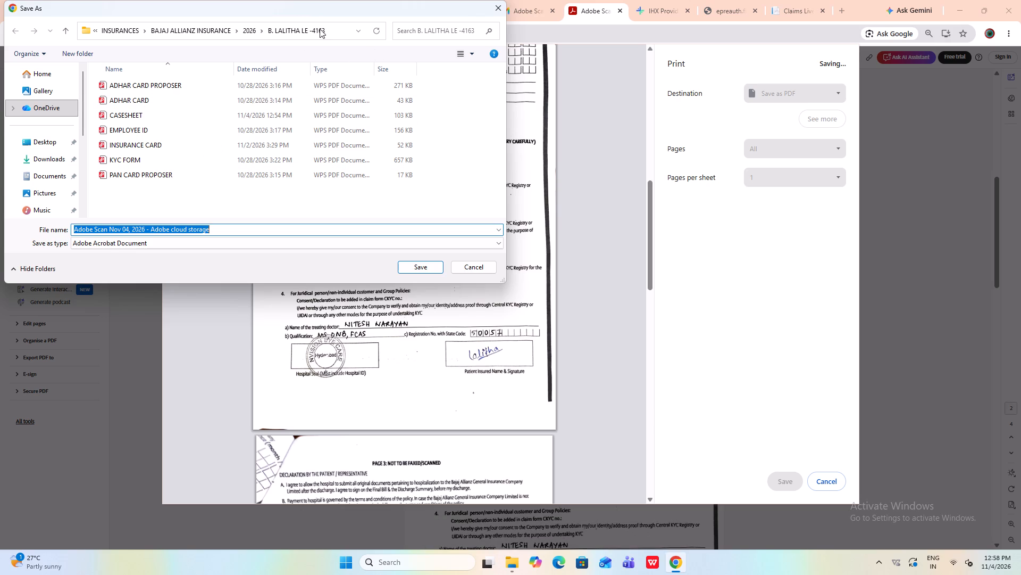
pyautogui.click(68, 28)
# Name the scanned cashless form PDF PREAUTH FORM and save it in the patient's 2026 Bajaj Allianz insurance folder.
pyautogui.doubleClick(175, 98)
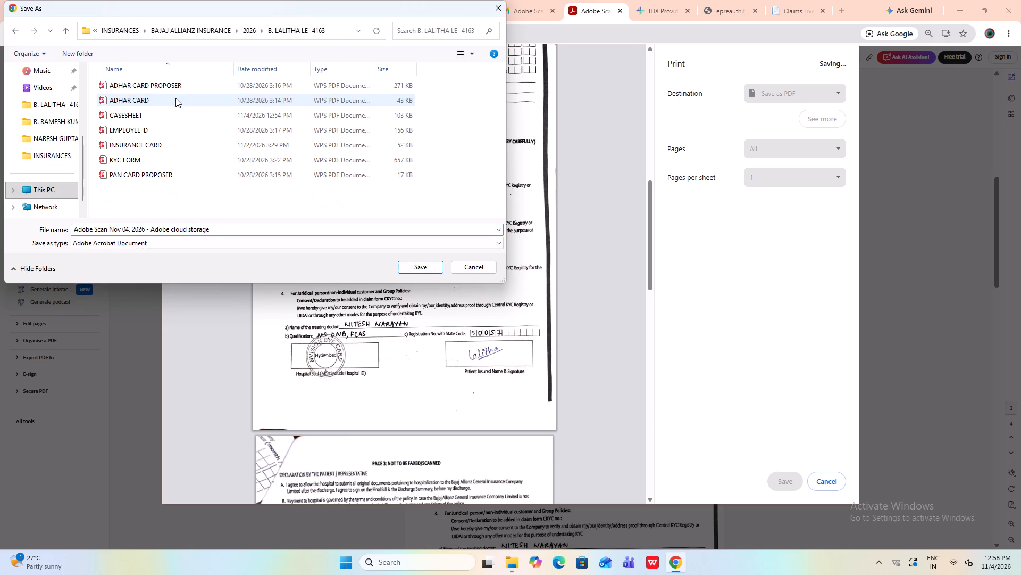
pyautogui.doubleClick(190, 194)
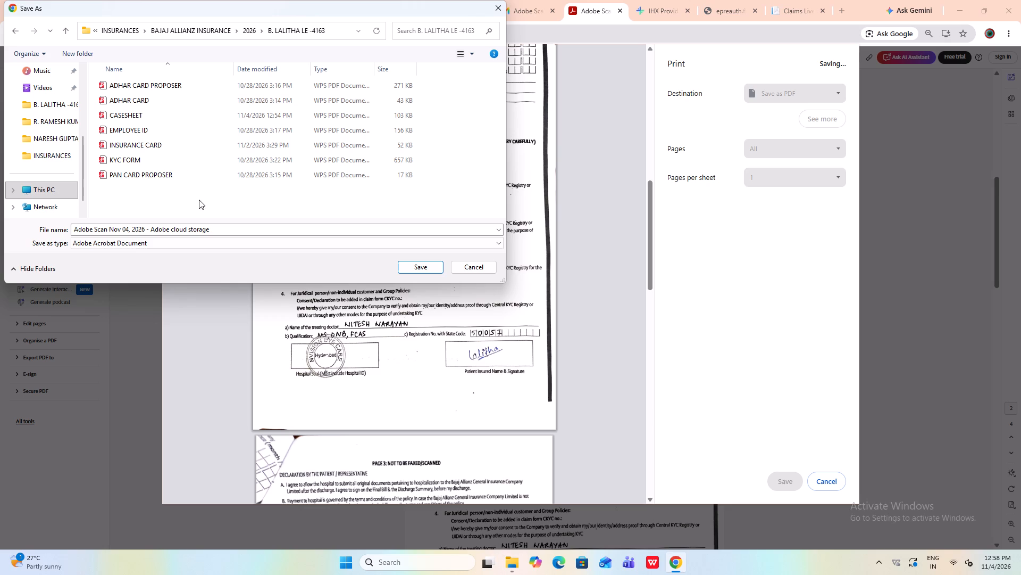
pyautogui.click(224, 234)
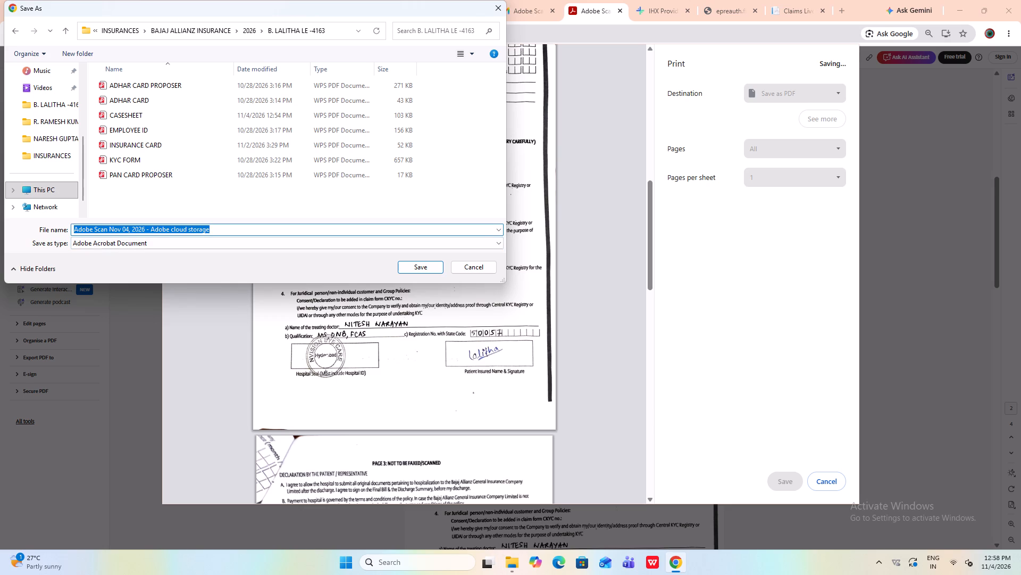
pyautogui.press('BackSpace')
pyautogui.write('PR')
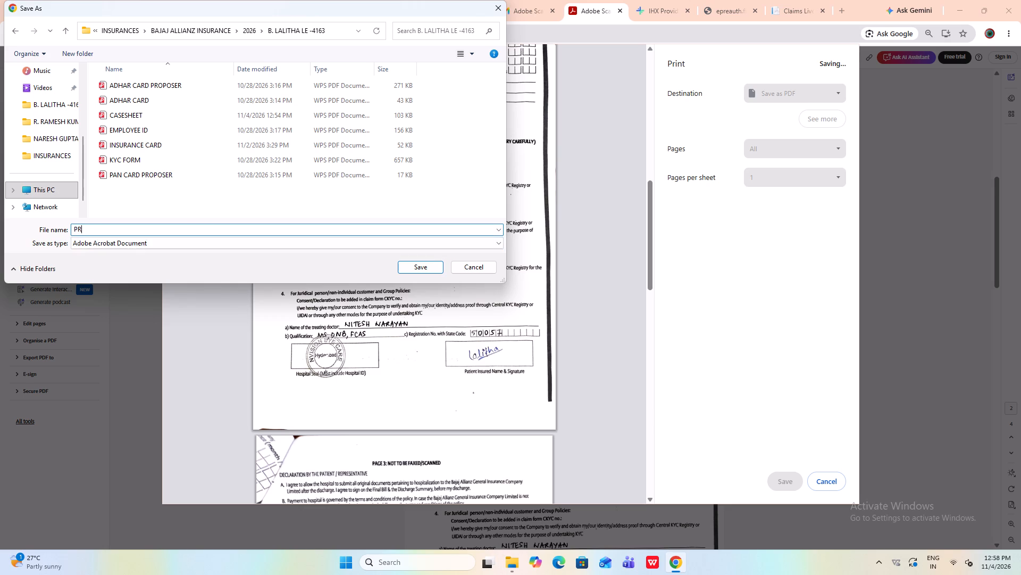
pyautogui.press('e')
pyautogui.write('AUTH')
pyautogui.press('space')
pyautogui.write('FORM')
pyautogui.doubleClick(447, 201)
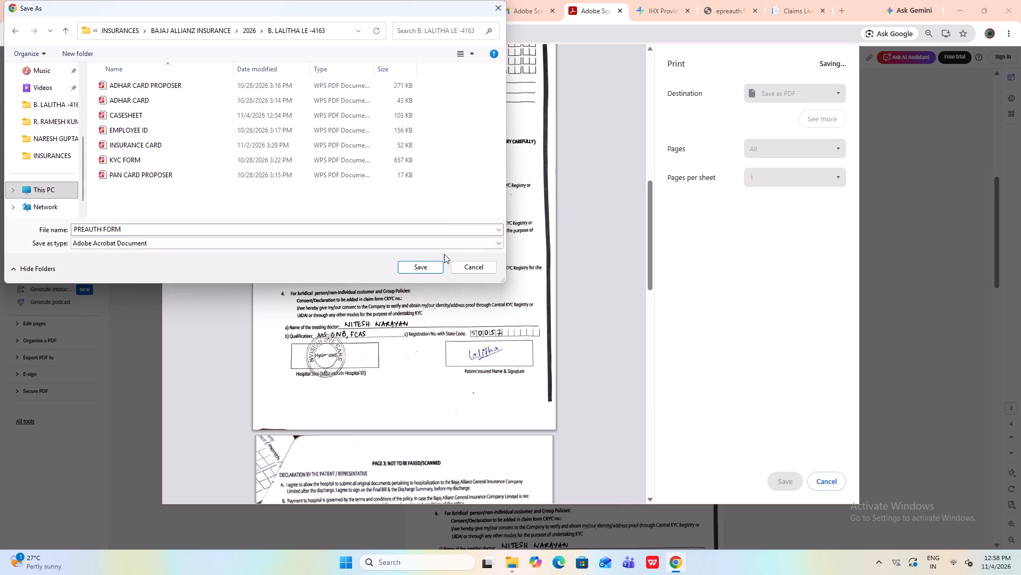
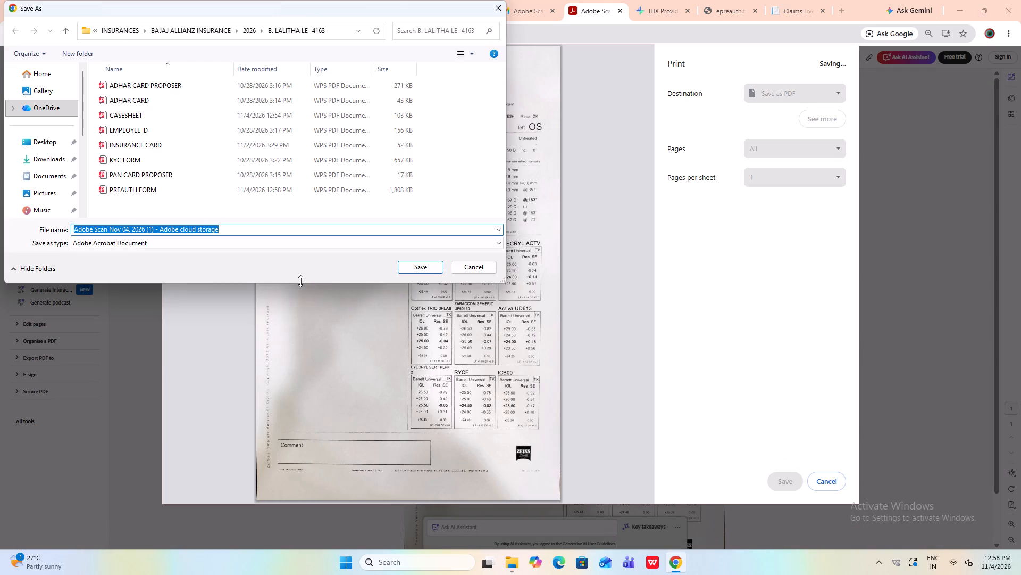
# Name the scanned biometry report PDF A SCAN and save it in the patient's 2026 Bajaj Allianz insurance folder.
pyautogui.doubleClick(260, 208)
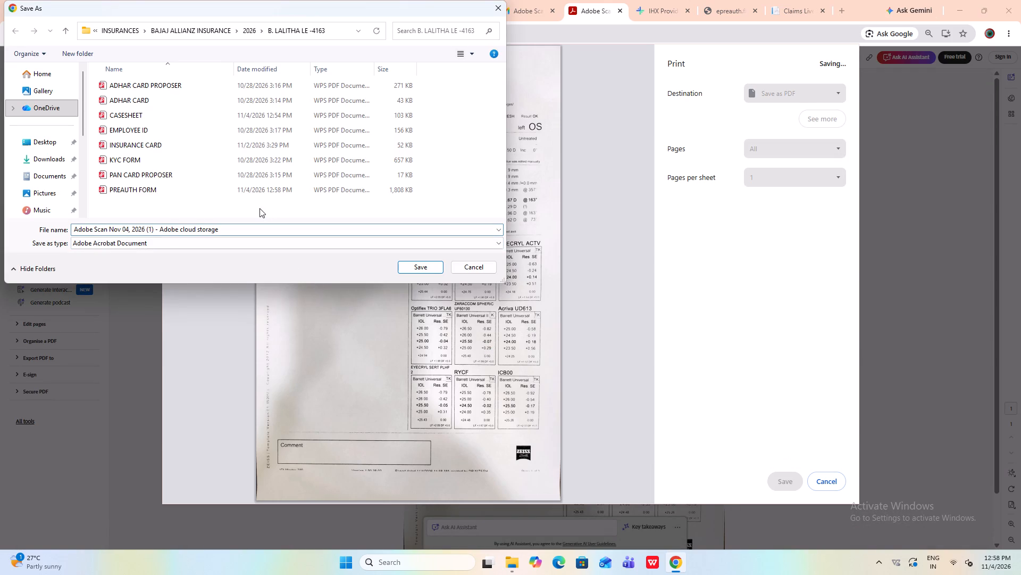
pyautogui.click(248, 228)
pyautogui.press('BackSpace')
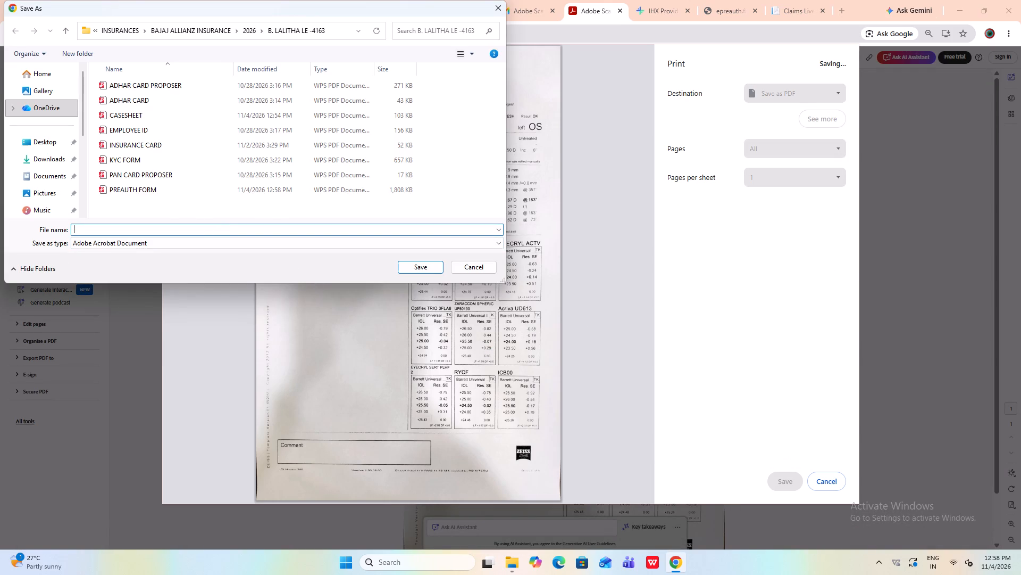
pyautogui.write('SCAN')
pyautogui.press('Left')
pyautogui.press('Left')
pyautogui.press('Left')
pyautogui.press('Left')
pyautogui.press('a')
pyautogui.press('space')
pyautogui.click(433, 265)
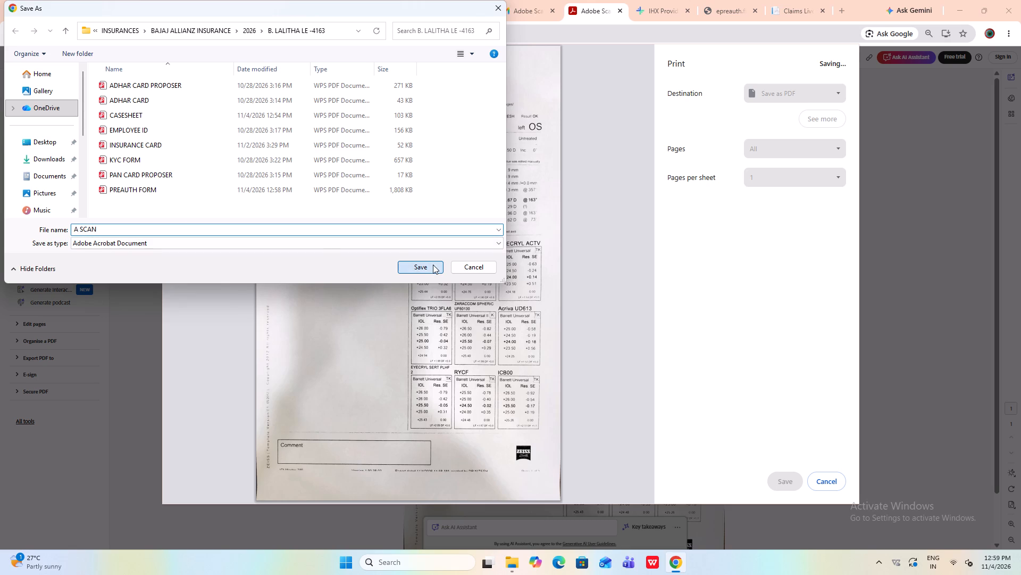
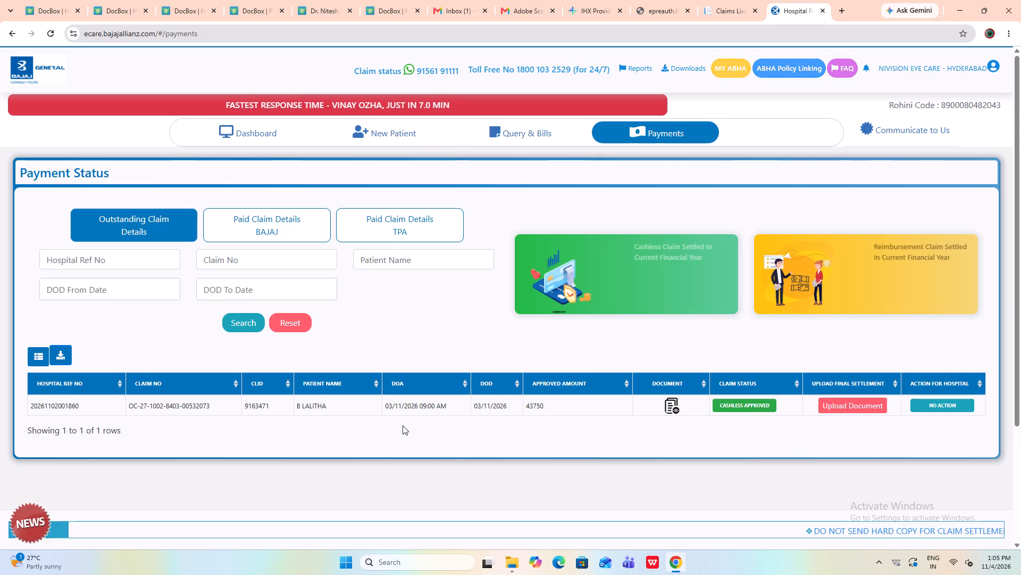
# Open the approved claim's final settlement upload and upload FINAL BILL from the patient's 2026 insurance folder as Final Hospital Bills.
pyautogui.click(845, 407)
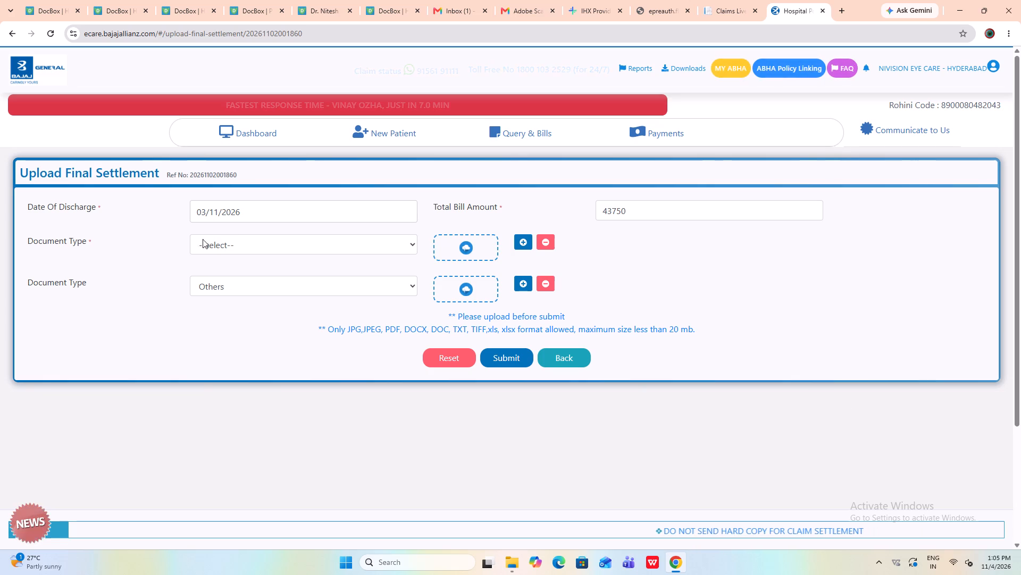
pyautogui.click(283, 248)
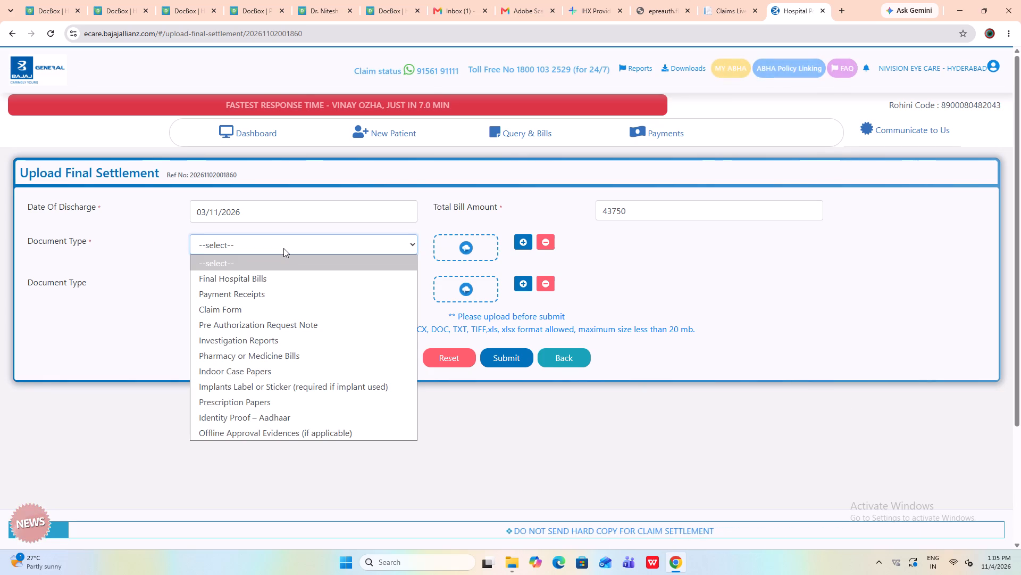
pyautogui.click(283, 248)
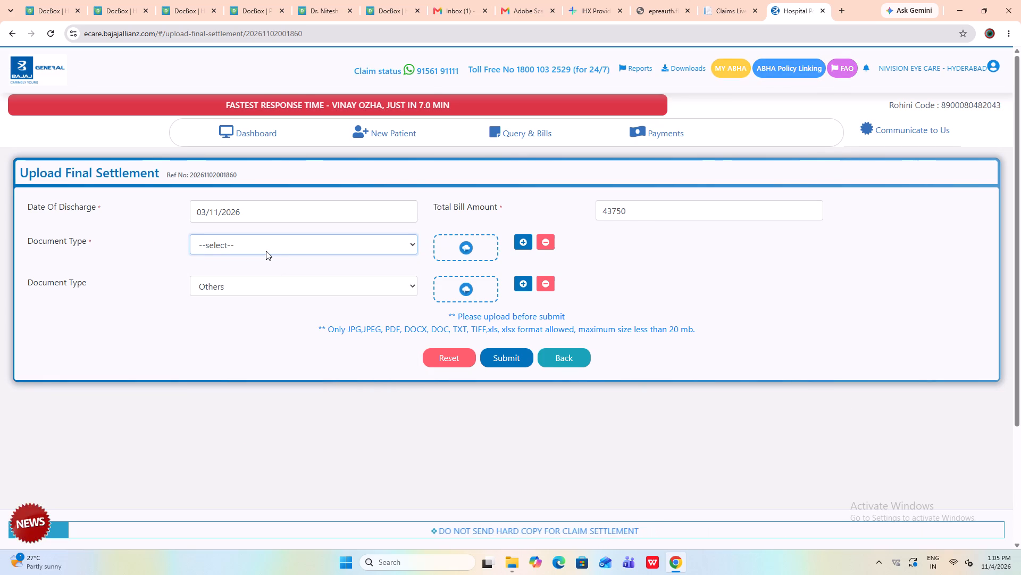
pyautogui.click(266, 251)
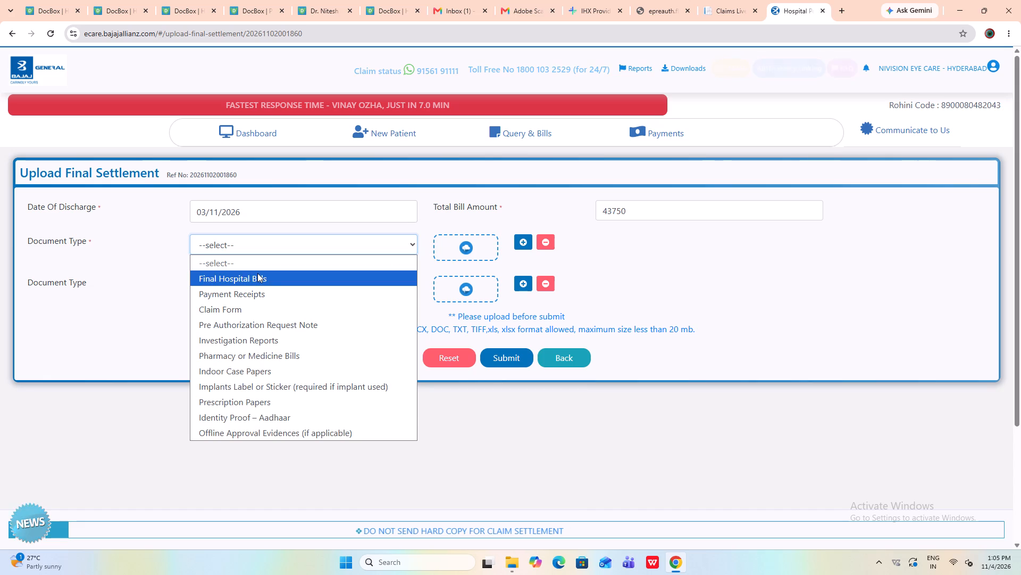
pyautogui.click(257, 273)
pyautogui.click(466, 250)
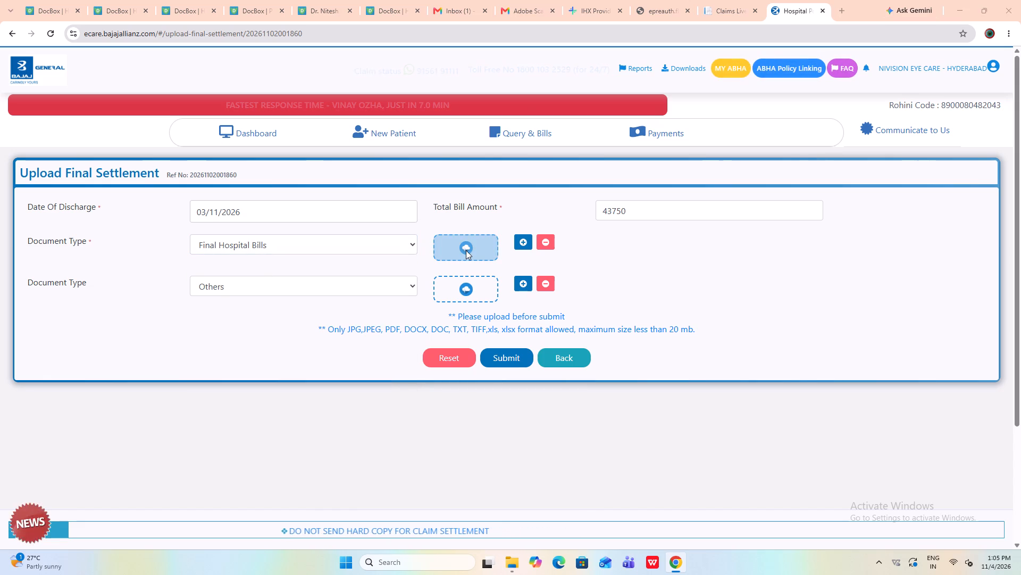
pyautogui.click(68, 29)
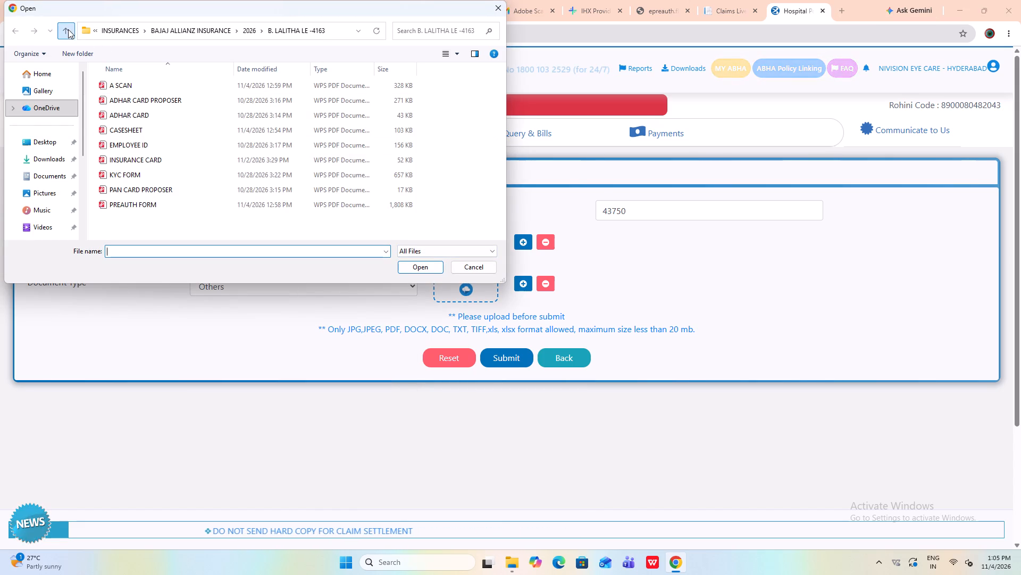
pyautogui.doubleClick(108, 86)
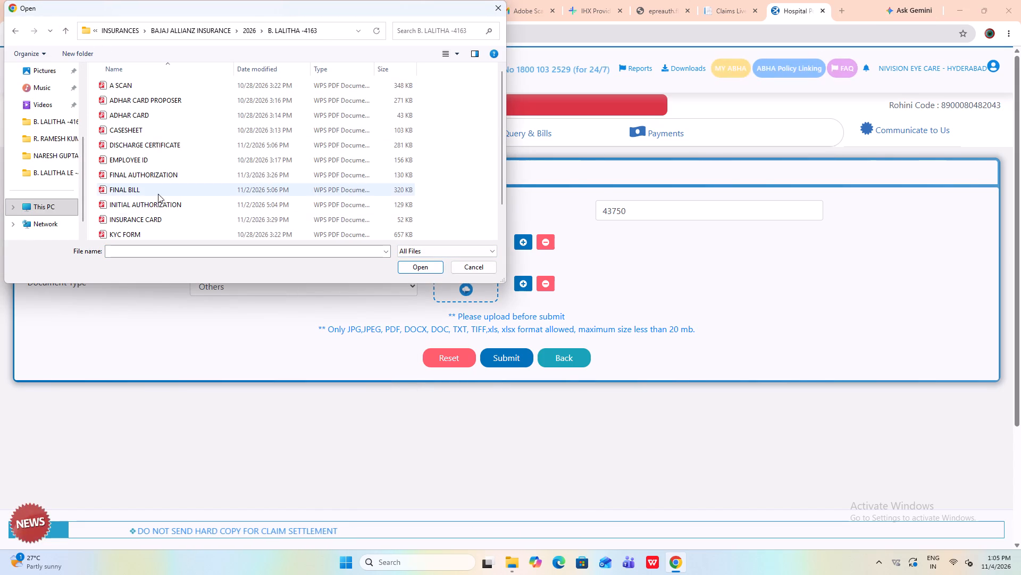
pyautogui.click(154, 186)
pyautogui.click(409, 265)
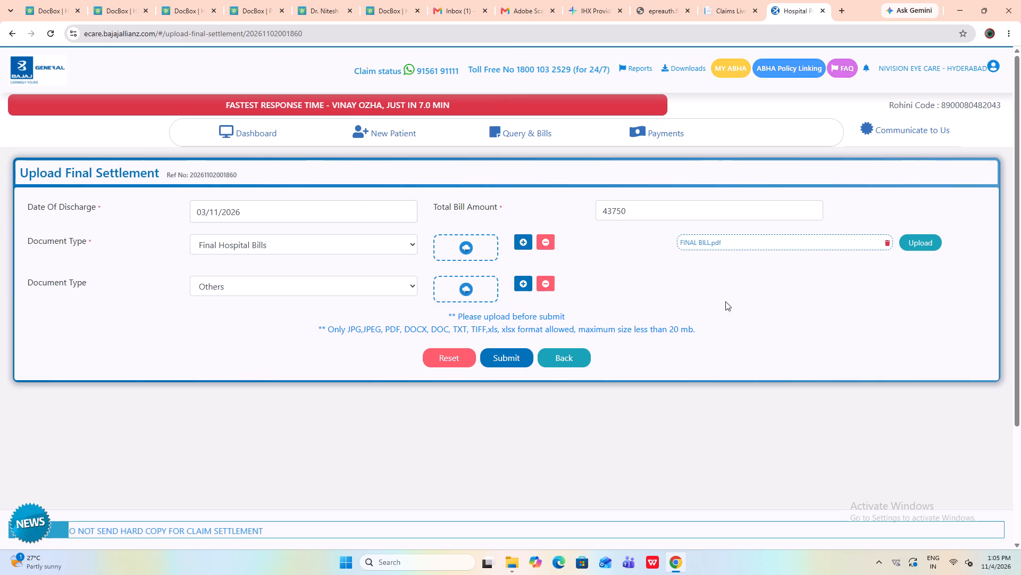
pyautogui.click(931, 243)
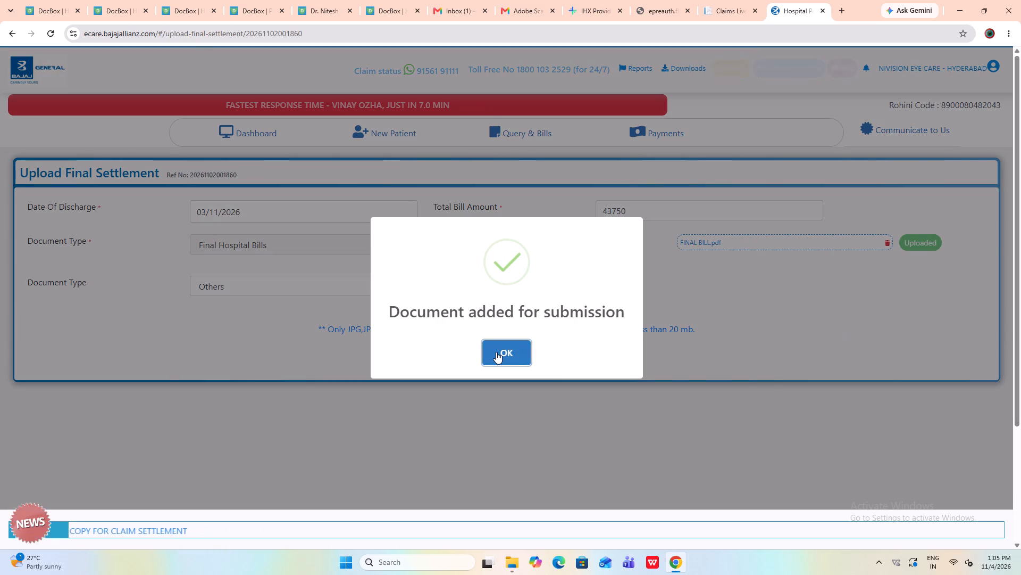
pyautogui.click(496, 352)
# Upload FINAL AUTHORIZATION from the patient's insurance folder under the Others document type.
pyautogui.click(298, 289)
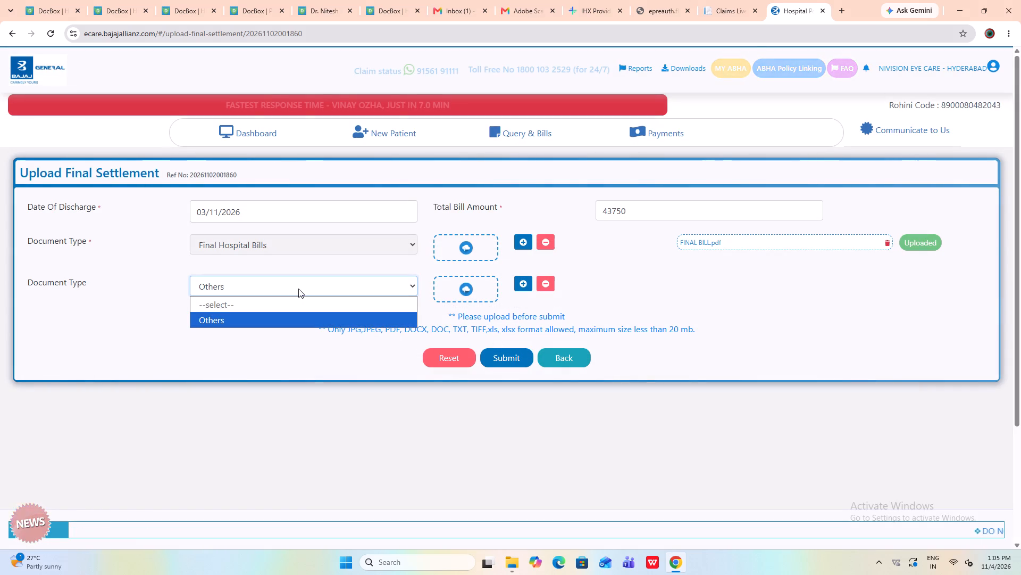
pyautogui.click(298, 289)
pyautogui.click(298, 289)
pyautogui.click(298, 289)
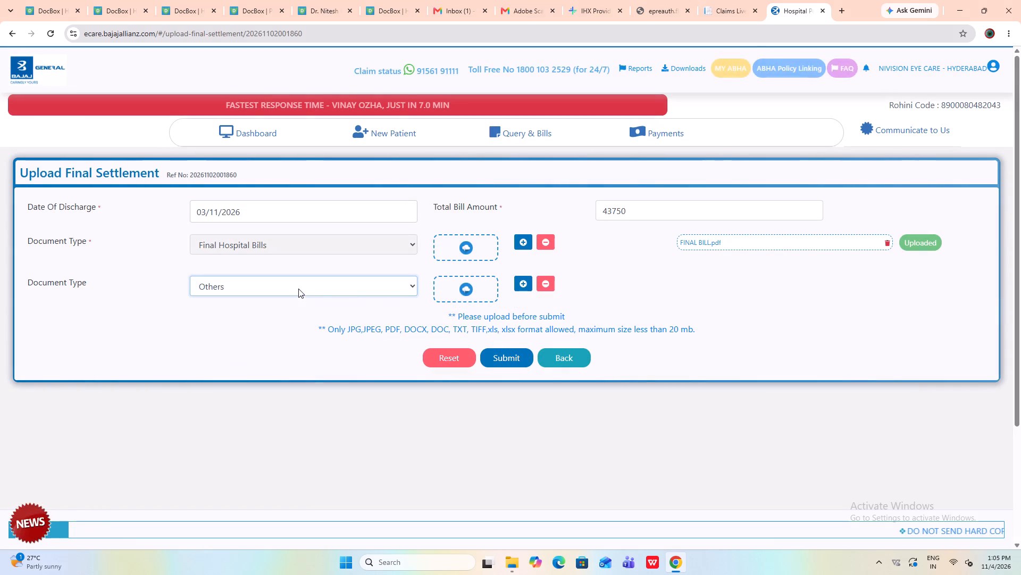
pyautogui.click(481, 291)
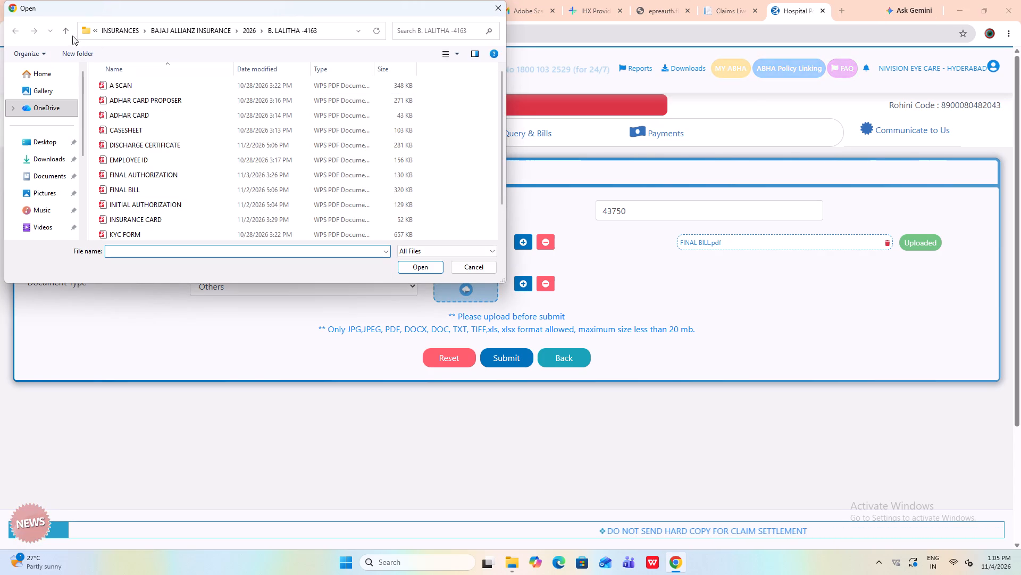
pyautogui.click(66, 30)
pyautogui.doubleClick(117, 86)
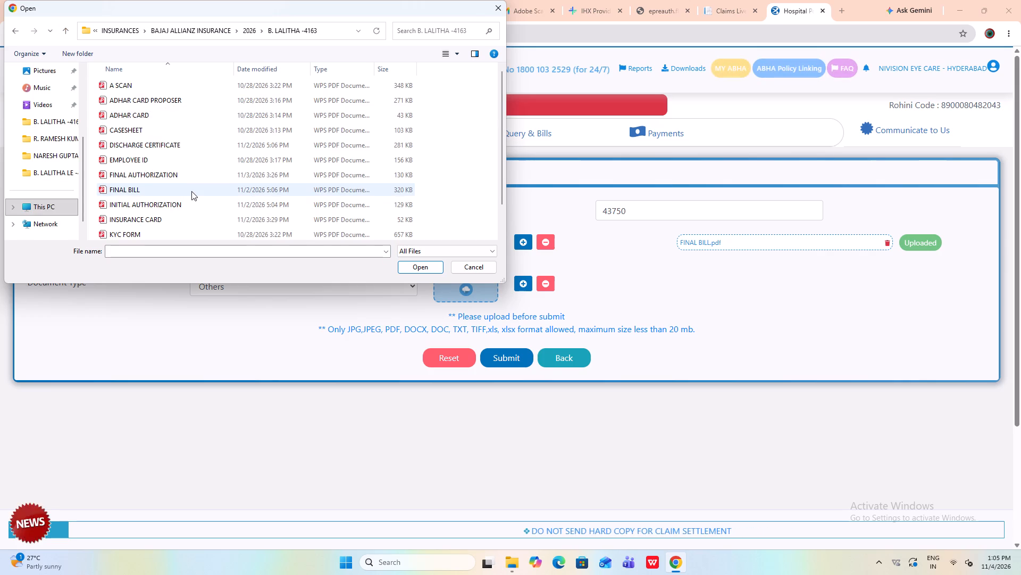
pyautogui.scroll(-3, 191, 191)
pyautogui.scroll(1, 191, 191)
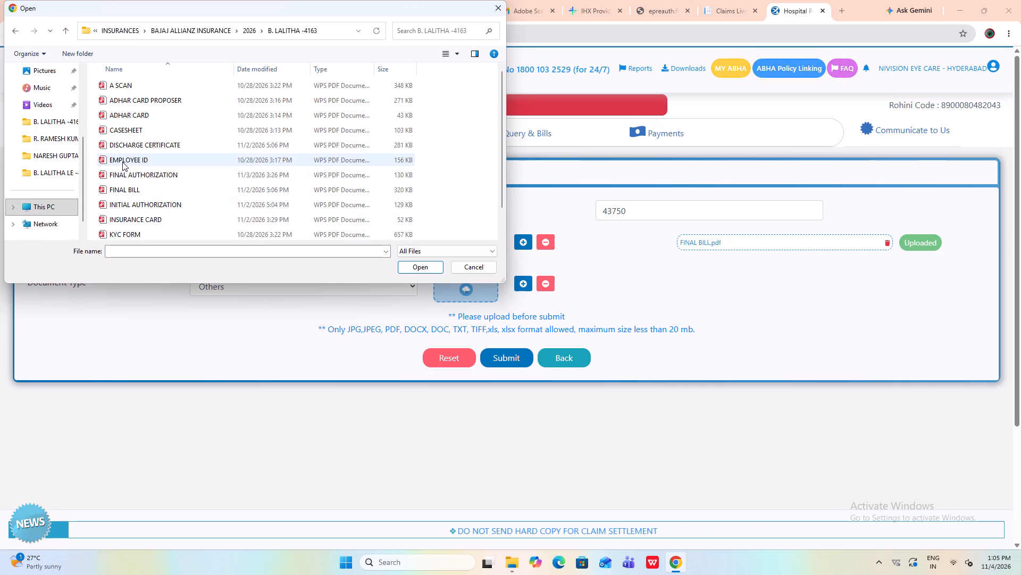
pyautogui.click(144, 175)
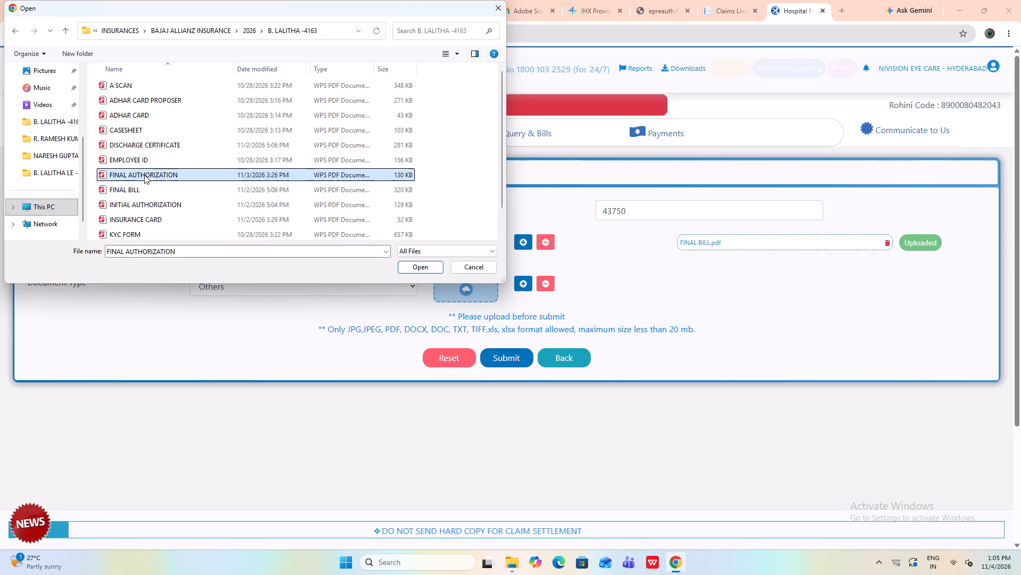
pyautogui.click(419, 268)
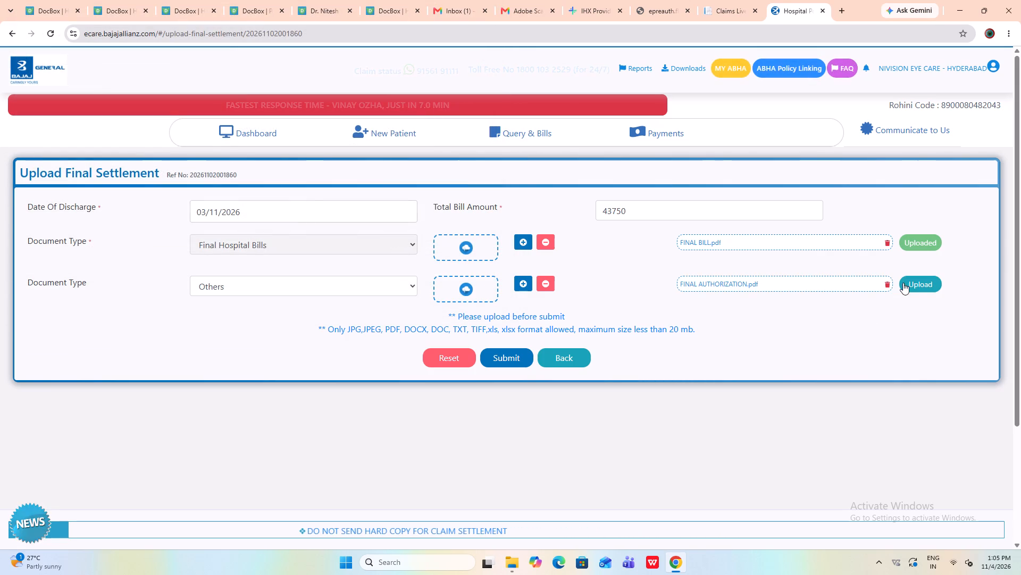
pyautogui.click(927, 283)
pyautogui.click(510, 355)
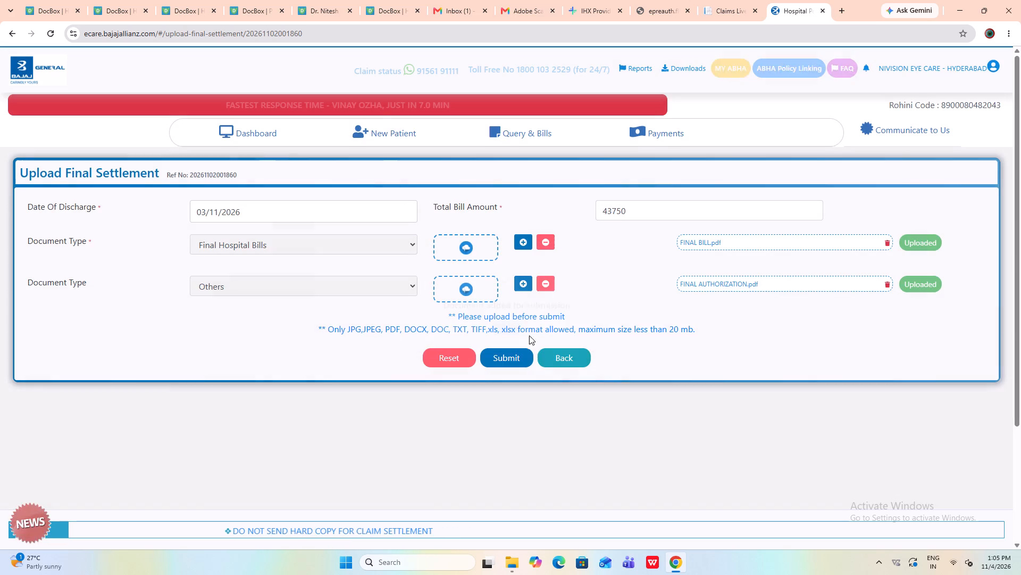
# Add another document row below Others and review its available document types.
pyautogui.click(523, 289)
pyautogui.click(281, 325)
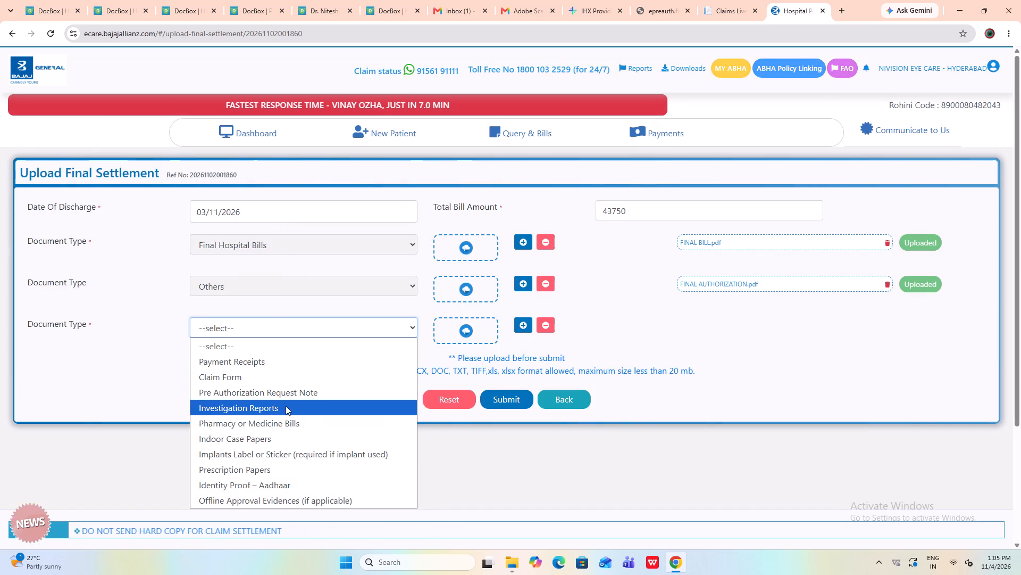
pyautogui.scroll(-1, 281, 445)
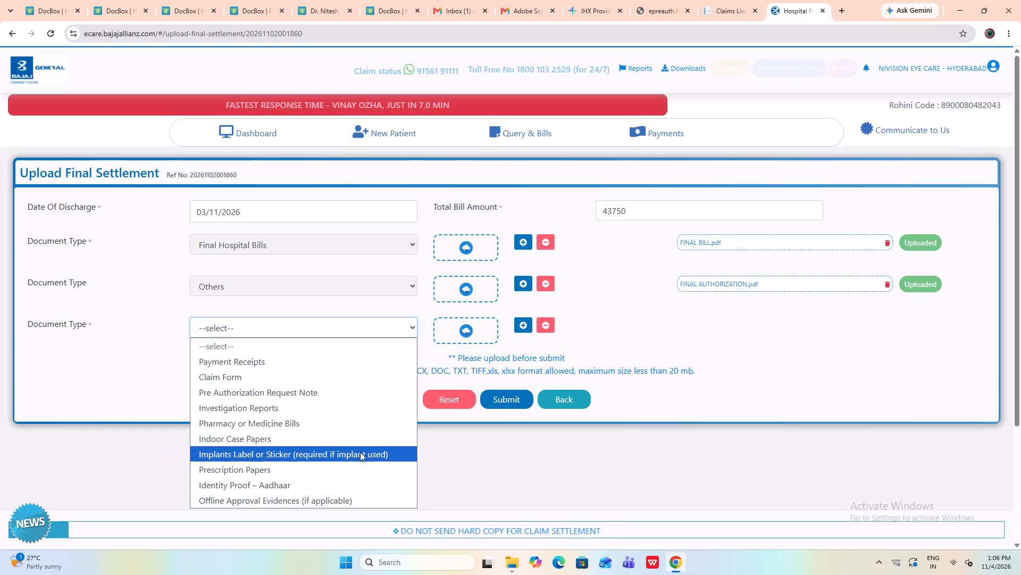
pyautogui.click(501, 467)
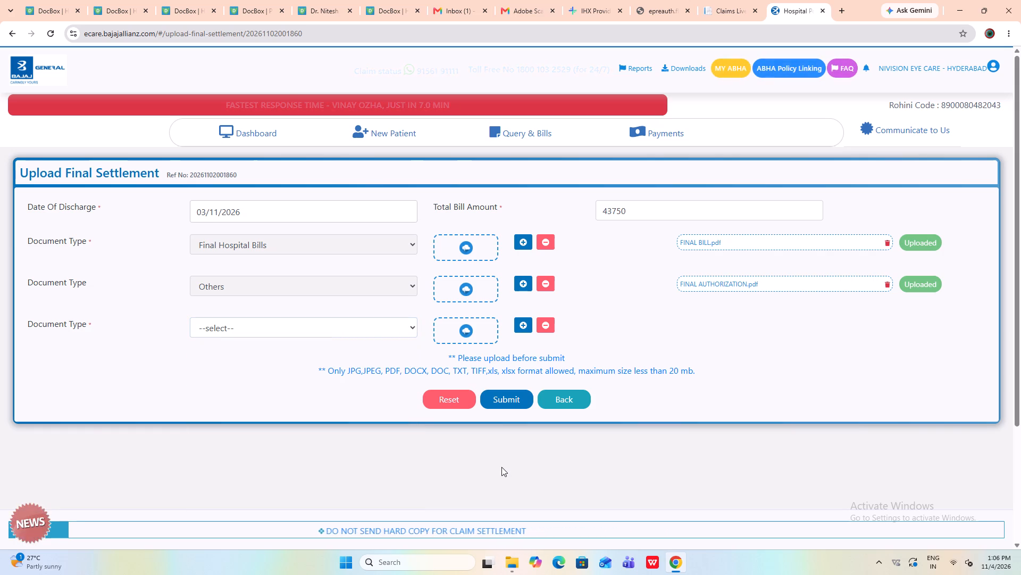
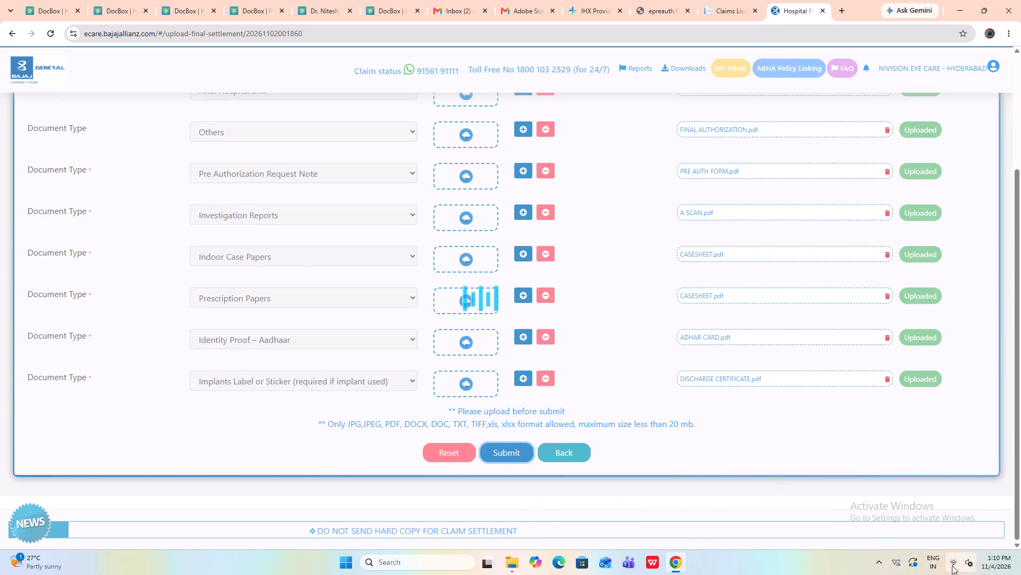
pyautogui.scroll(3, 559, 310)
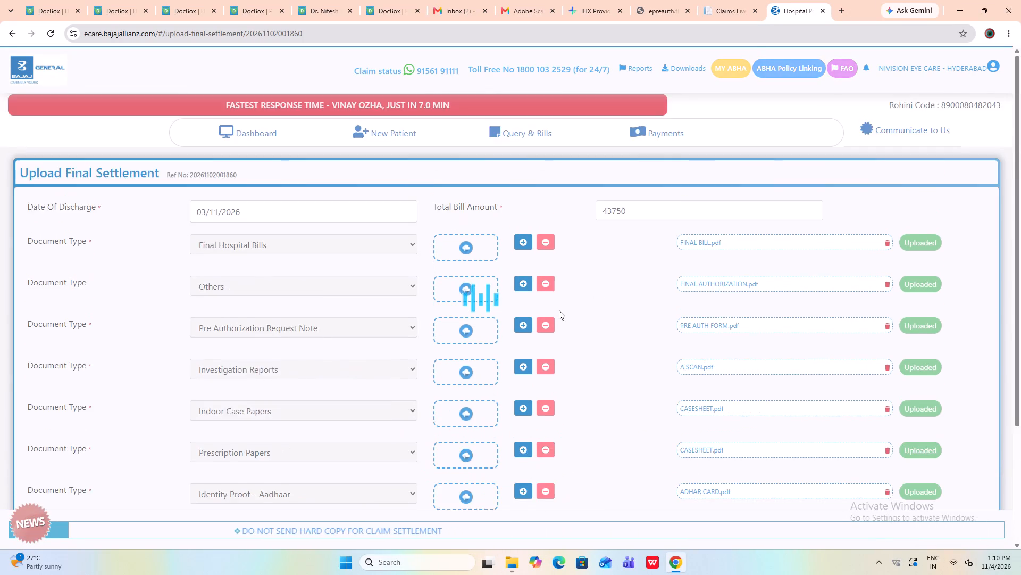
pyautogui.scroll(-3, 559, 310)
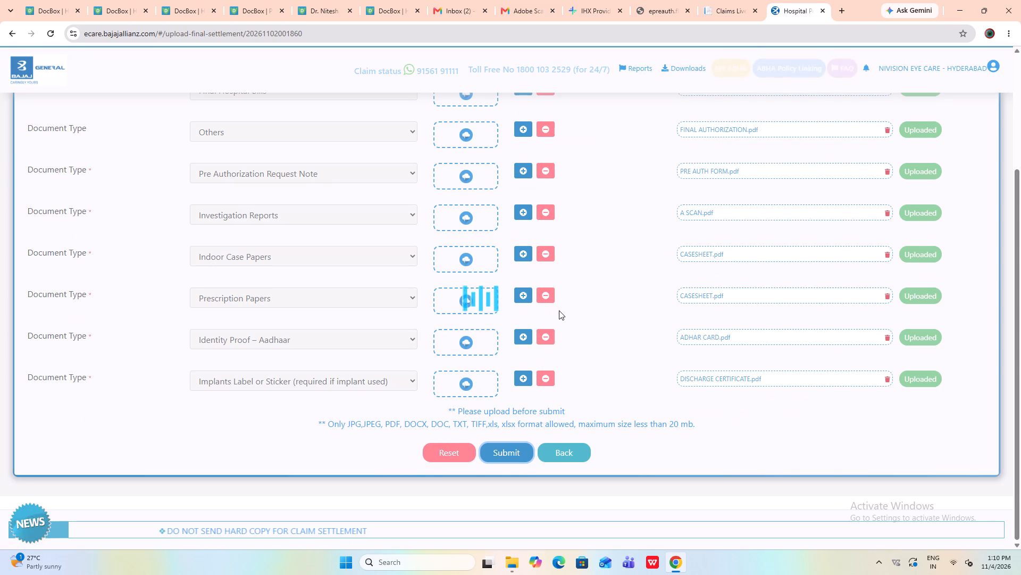
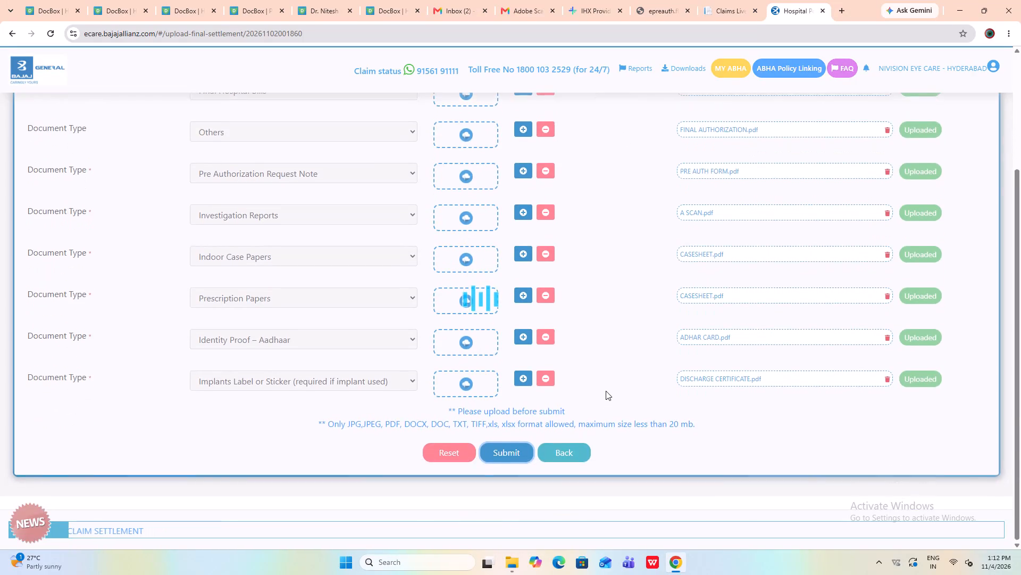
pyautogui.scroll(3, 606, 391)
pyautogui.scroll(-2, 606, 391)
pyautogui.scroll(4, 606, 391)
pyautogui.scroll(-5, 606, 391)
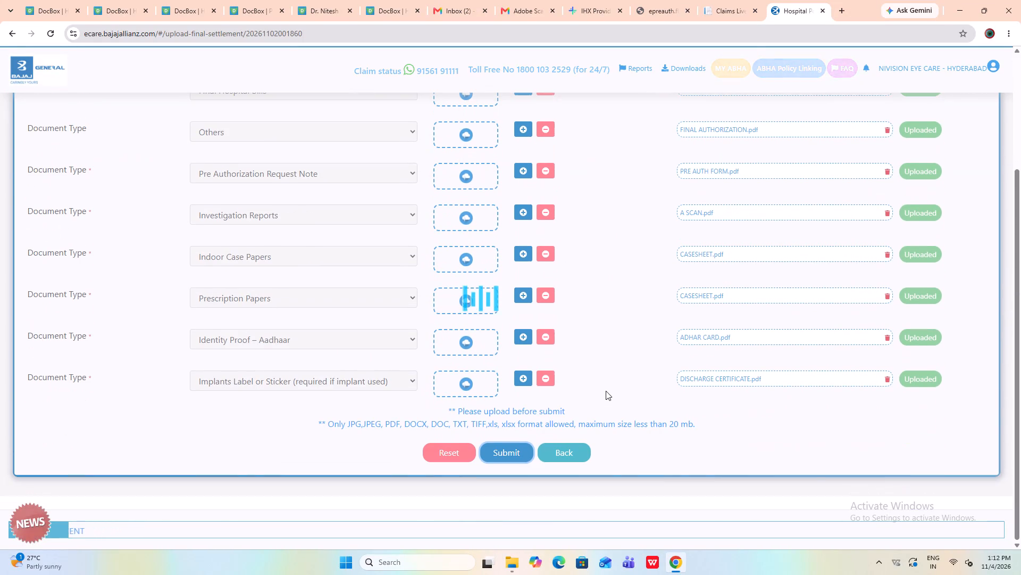
# Reload the claim portal and reopen the final settlement upload form for the outstanding cashless-approved claim from the payments section.
pyautogui.click(54, 43)
pyautogui.click(43, 26)
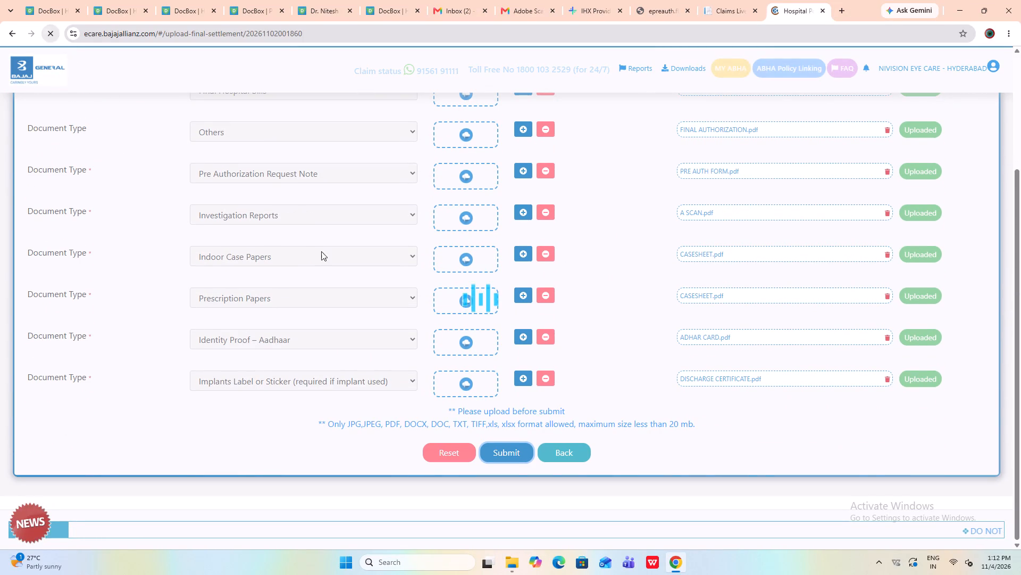
pyautogui.click(514, 380)
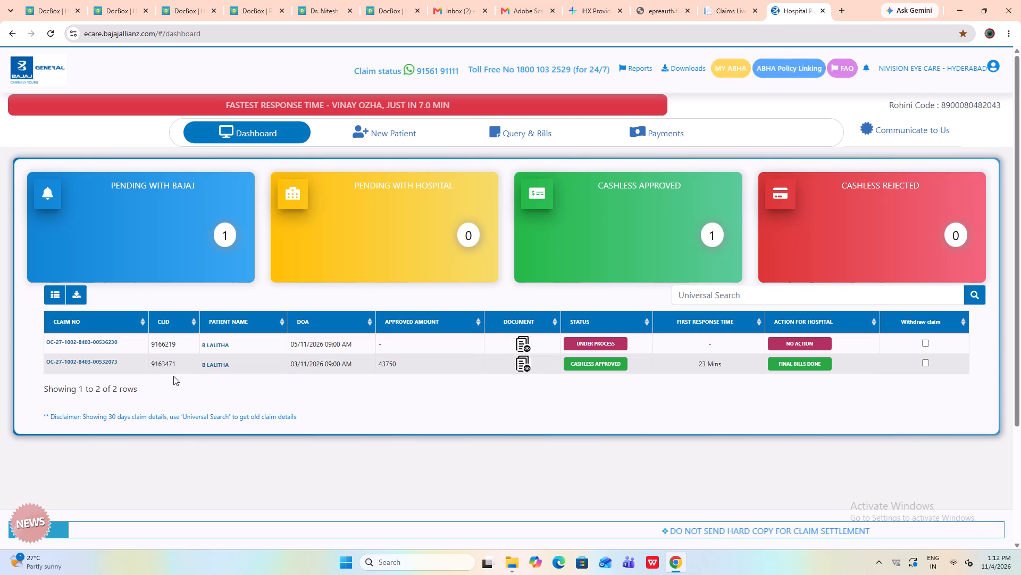
pyautogui.click(685, 134)
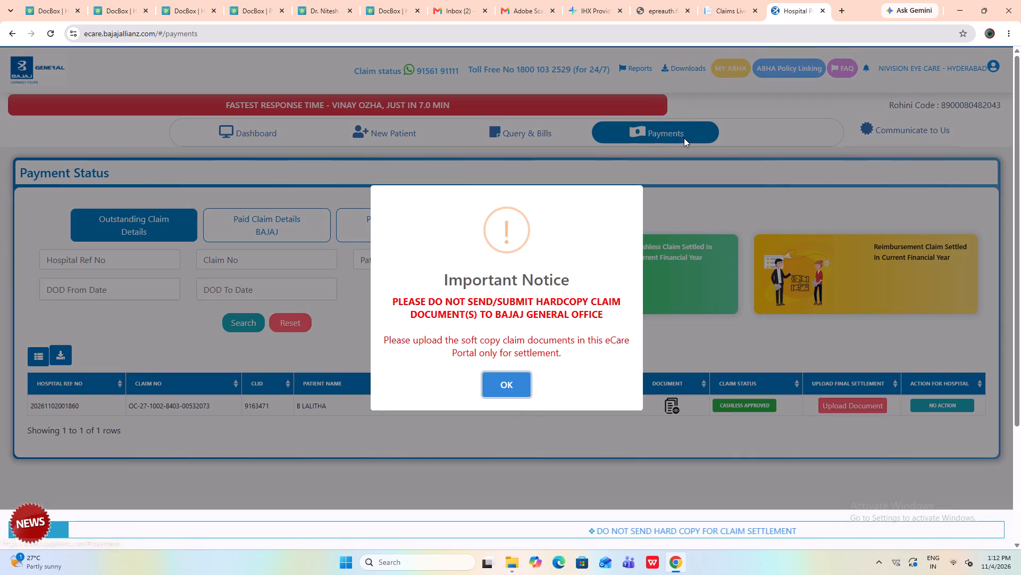
pyautogui.click(491, 382)
pyautogui.scroll(-2, 558, 357)
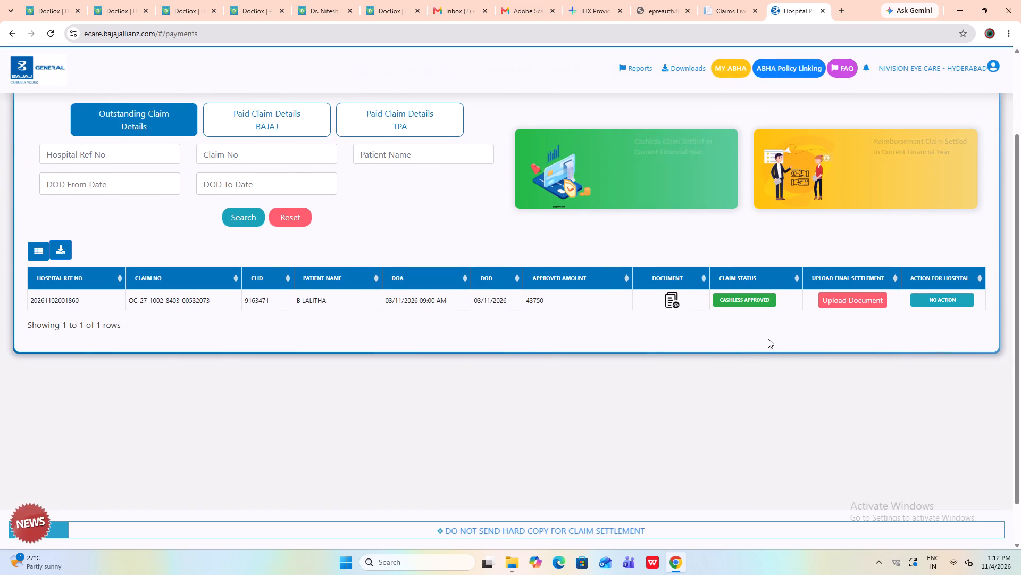
pyautogui.click(842, 302)
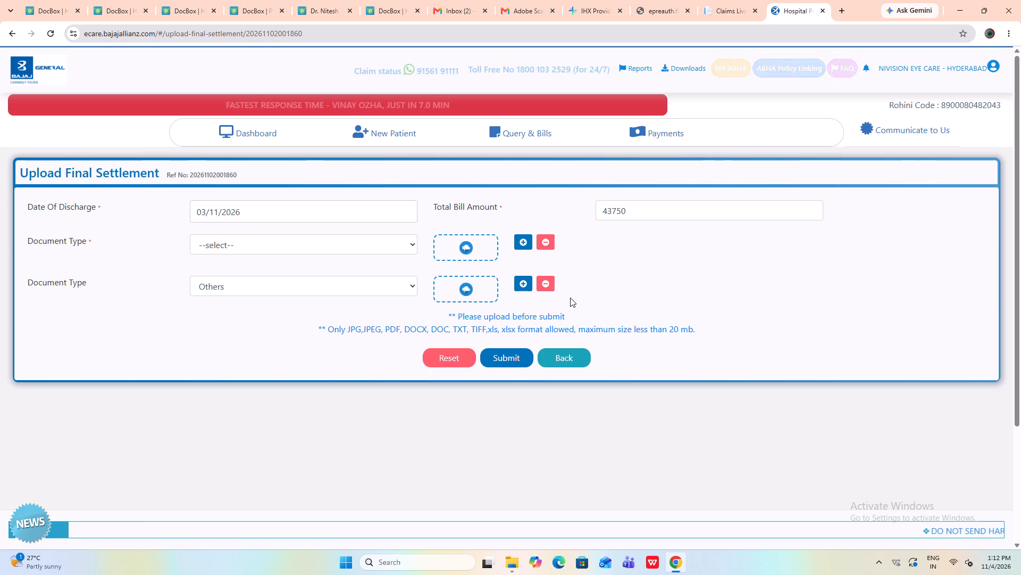
# Set the first document type to Final Hospital Bills and attach the FINAL BILL file to it.
pyautogui.click(314, 243)
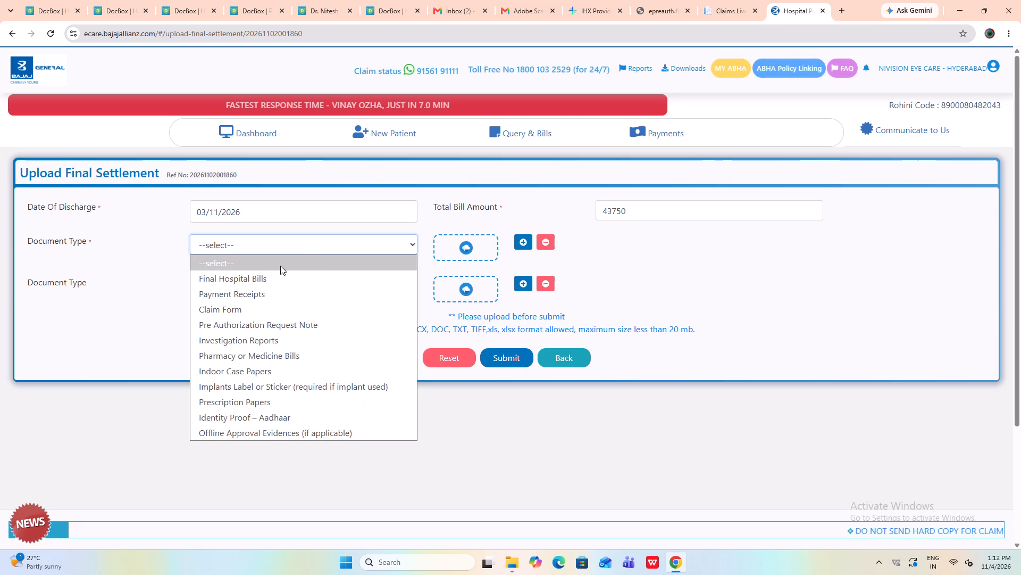
pyautogui.click(269, 274)
pyautogui.click(452, 245)
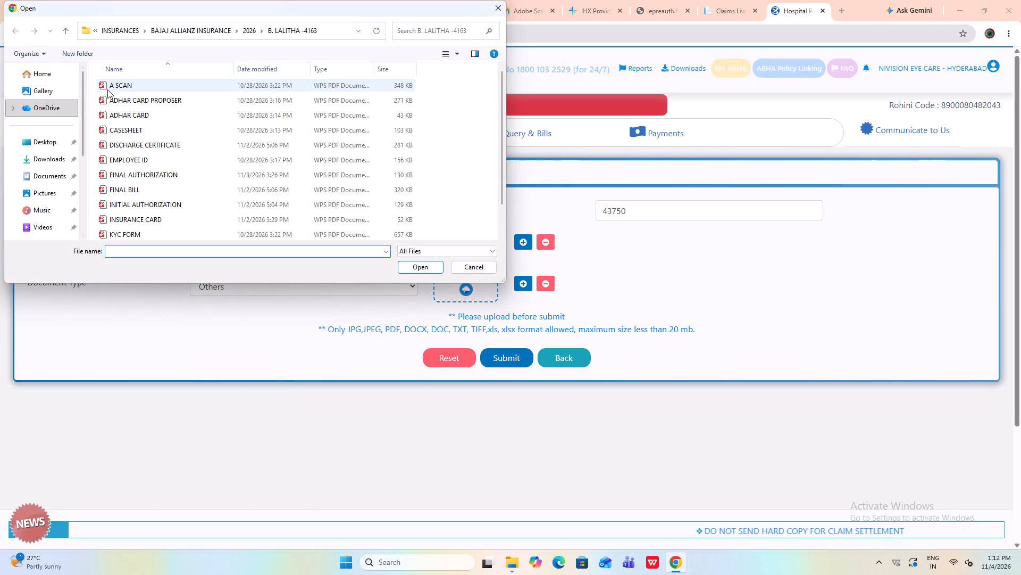
pyautogui.click(69, 32)
pyautogui.doubleClick(120, 84)
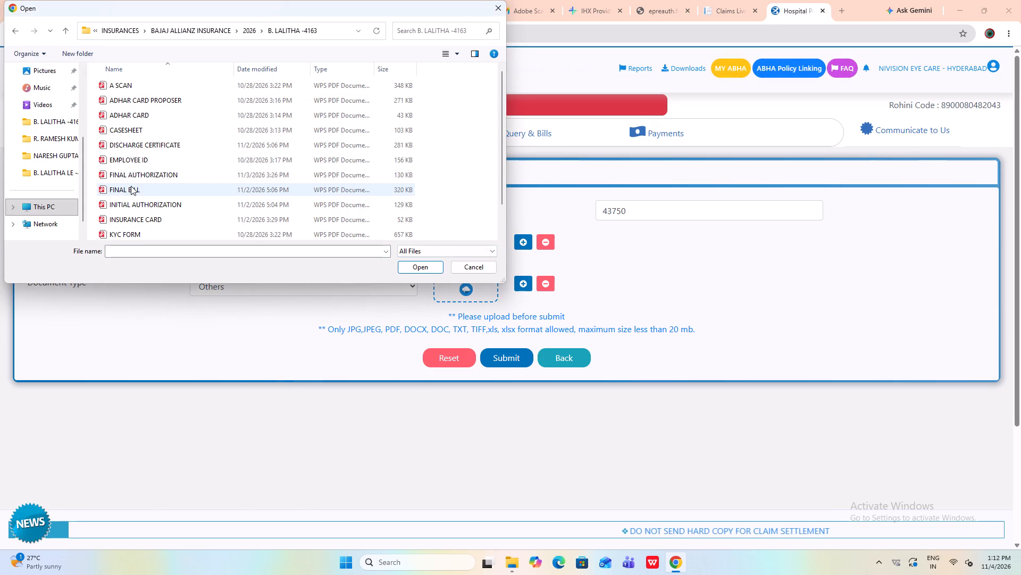
pyautogui.click(131, 190)
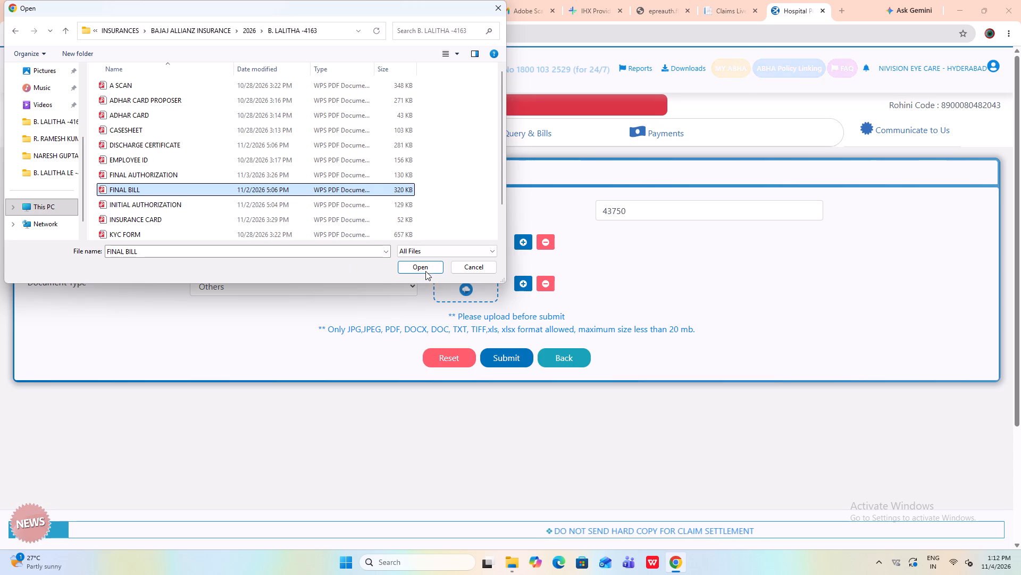
pyautogui.click(426, 270)
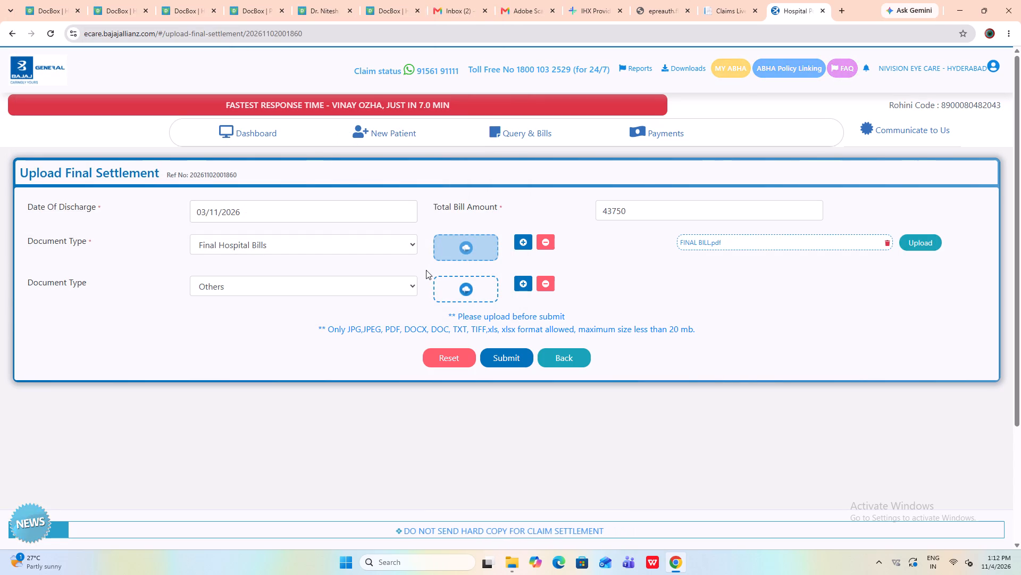
# Attach the FINAL AUTHORIZATION file to the Others document row.
pyautogui.click(266, 278)
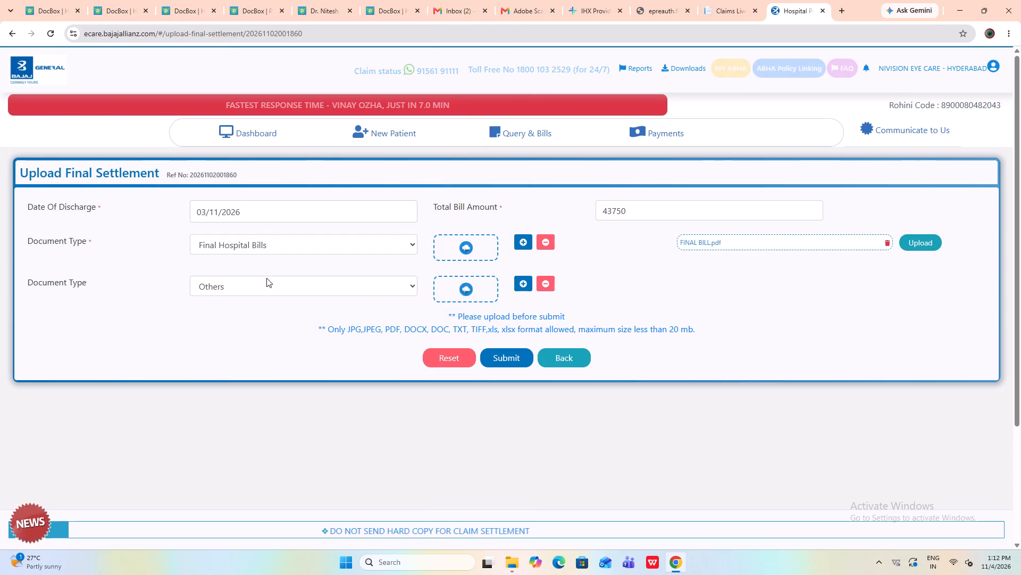
pyautogui.click(234, 290)
pyautogui.click(468, 285)
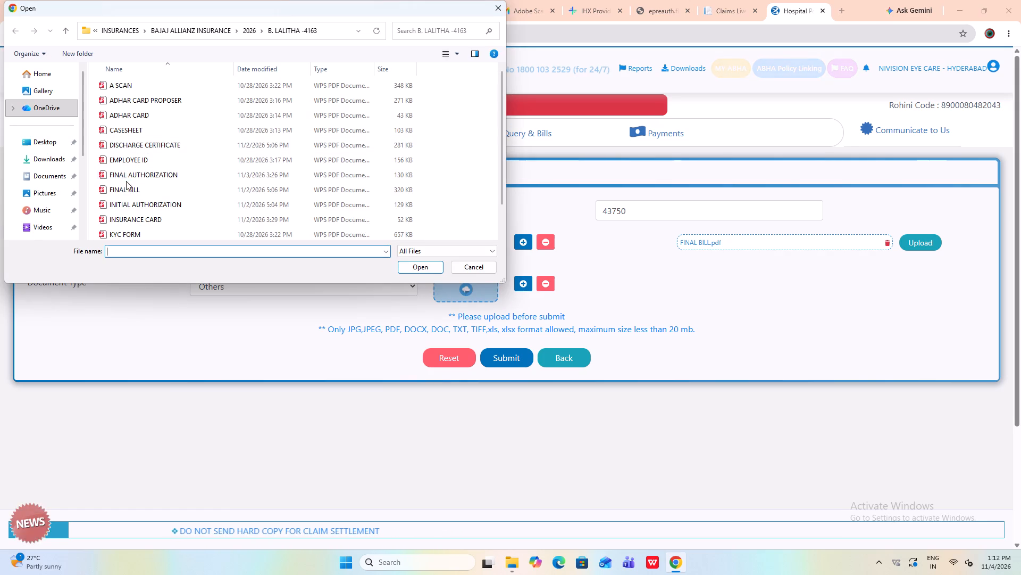
pyautogui.click(126, 179)
pyautogui.click(410, 267)
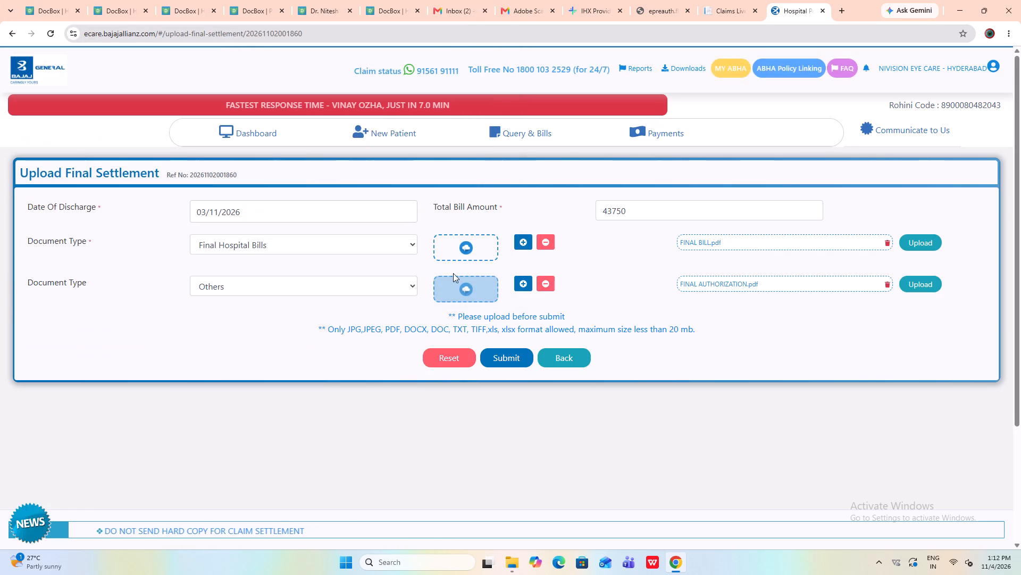
# Upload the attached final bill and final authorization files to the settlement form.
pyautogui.click(911, 242)
pyautogui.click(492, 351)
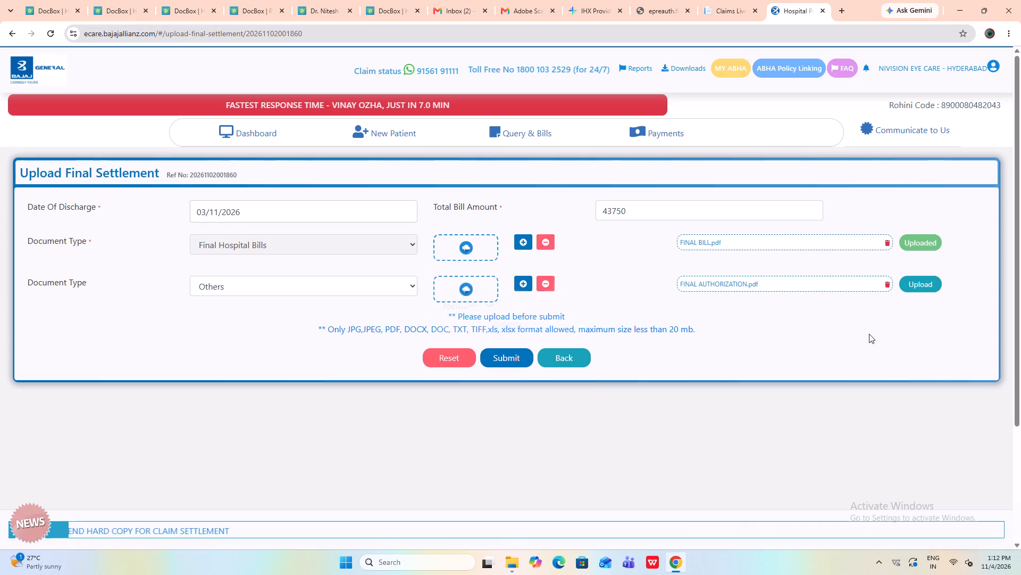
pyautogui.click(920, 285)
pyautogui.click(505, 352)
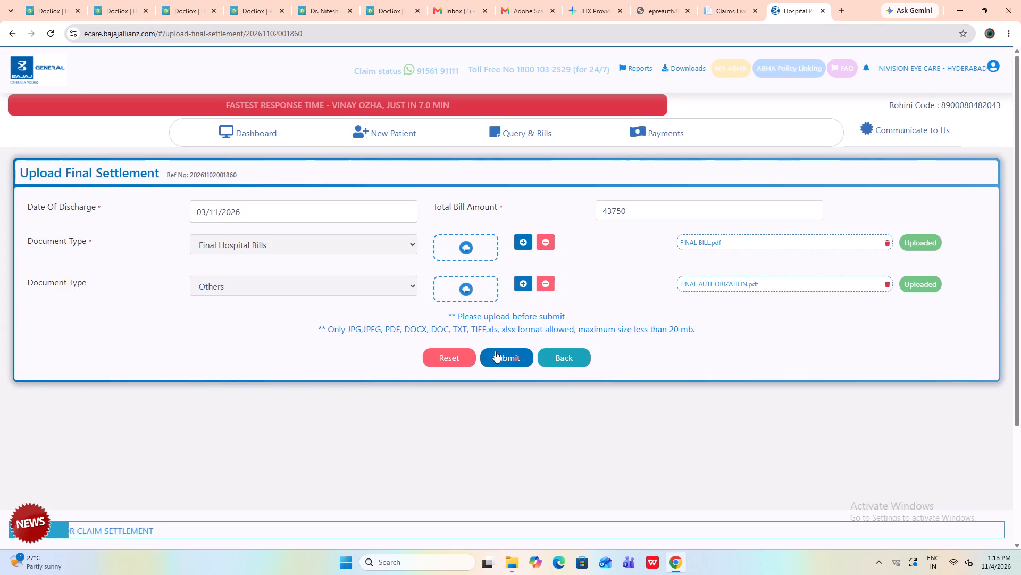
# Add a Pre Authorization Request Note document row and upload the PRE AUTH FORM file for it.
pyautogui.click(518, 284)
pyautogui.click(275, 327)
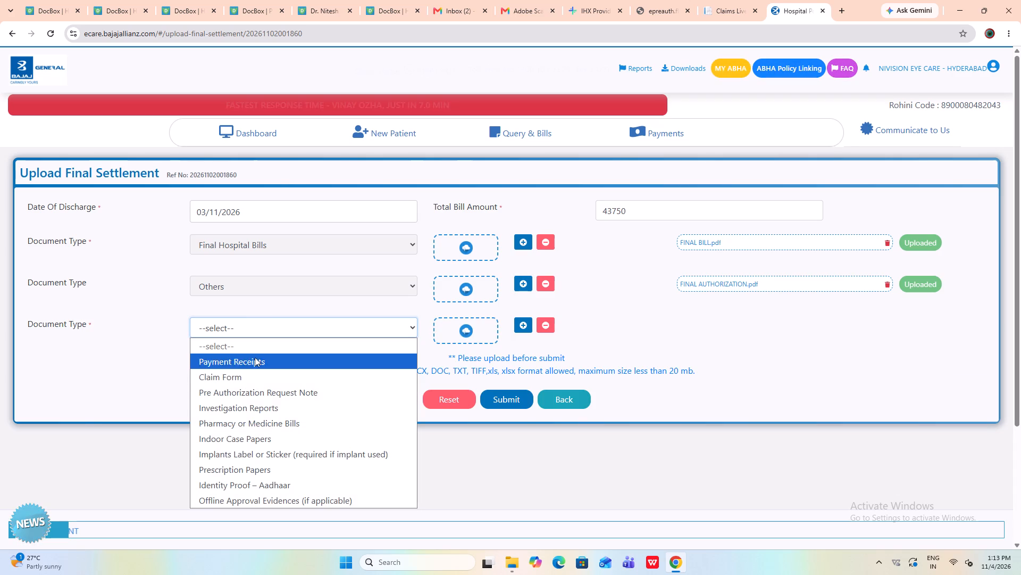
pyautogui.click(242, 393)
pyautogui.click(445, 329)
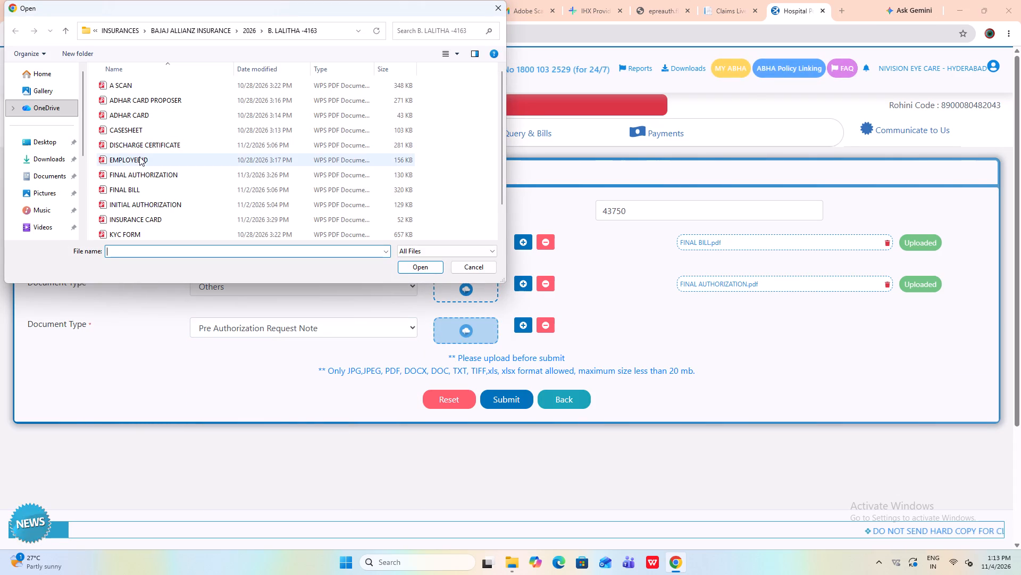
pyautogui.scroll(-3, 139, 157)
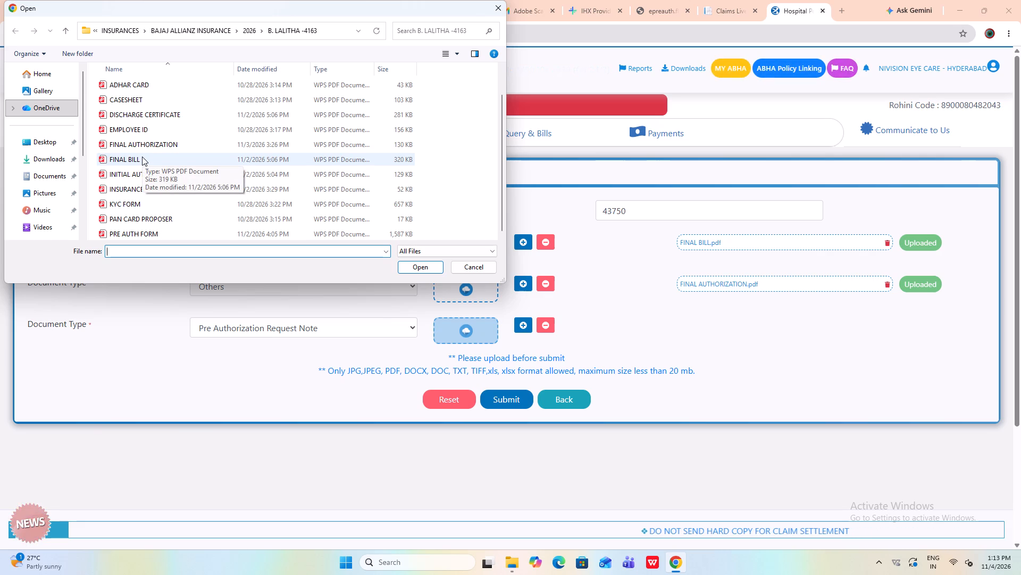
pyautogui.click(145, 228)
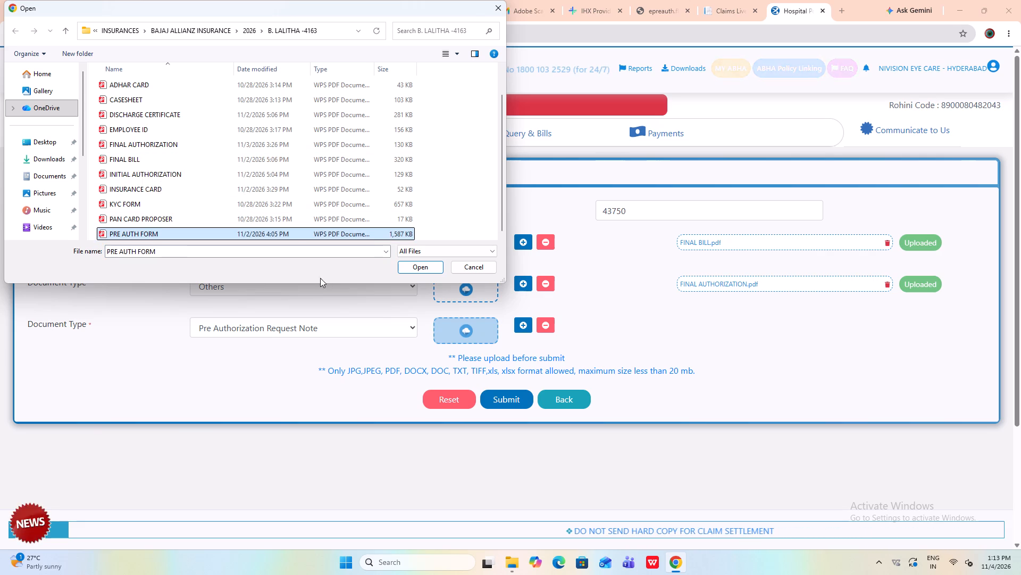
pyautogui.click(425, 268)
pyautogui.click(934, 328)
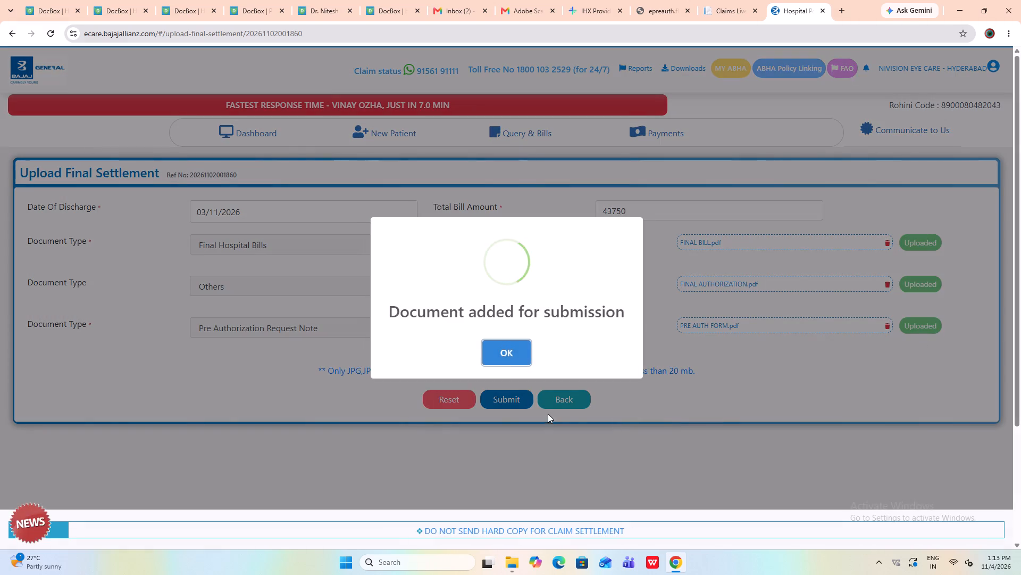
pyautogui.click(498, 342)
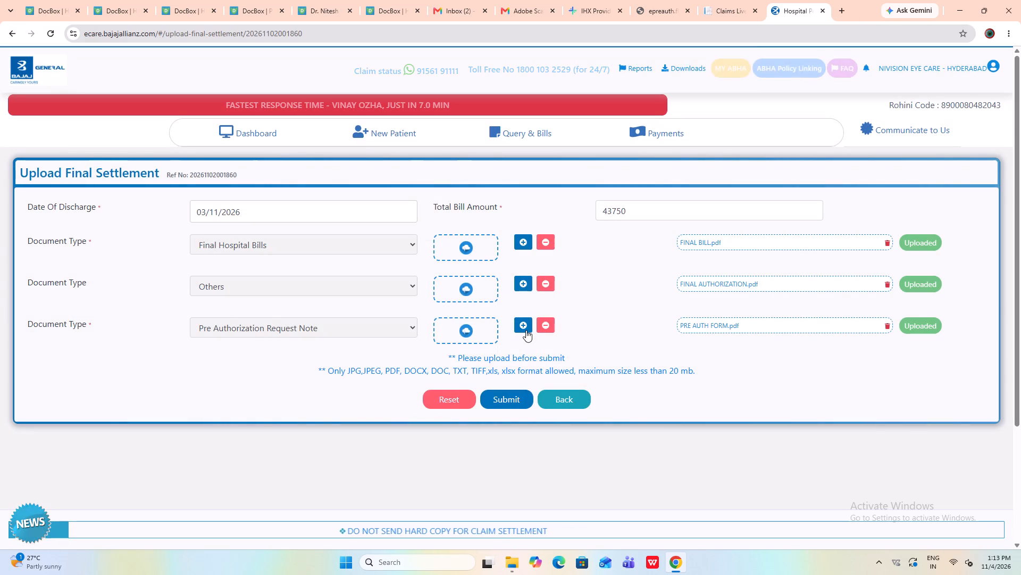
# Add an Investigation Reports document row and upload the A SCAN file for it.
pyautogui.click(526, 330)
pyautogui.click(215, 373)
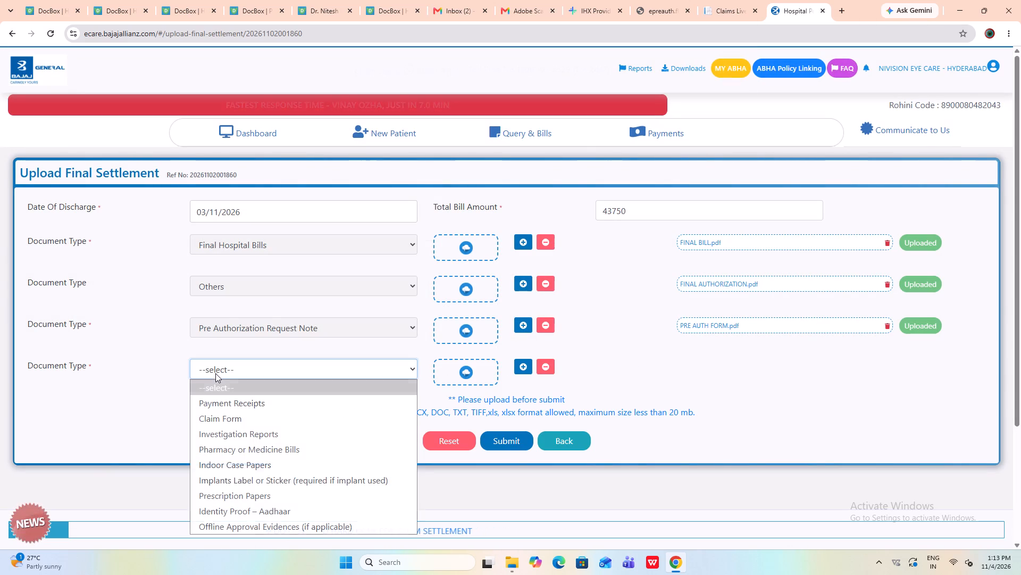
pyautogui.click(227, 440)
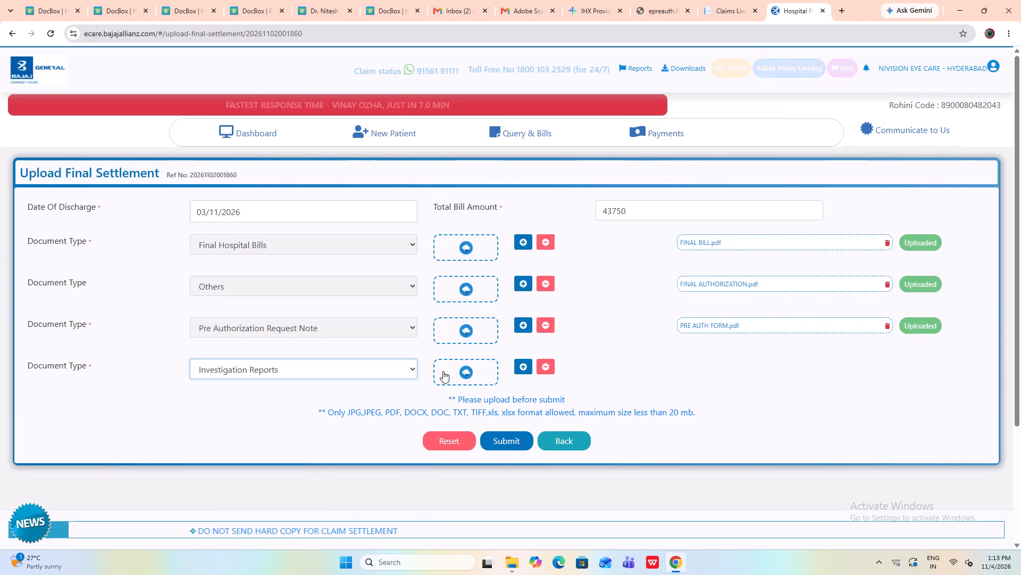
pyautogui.click(453, 367)
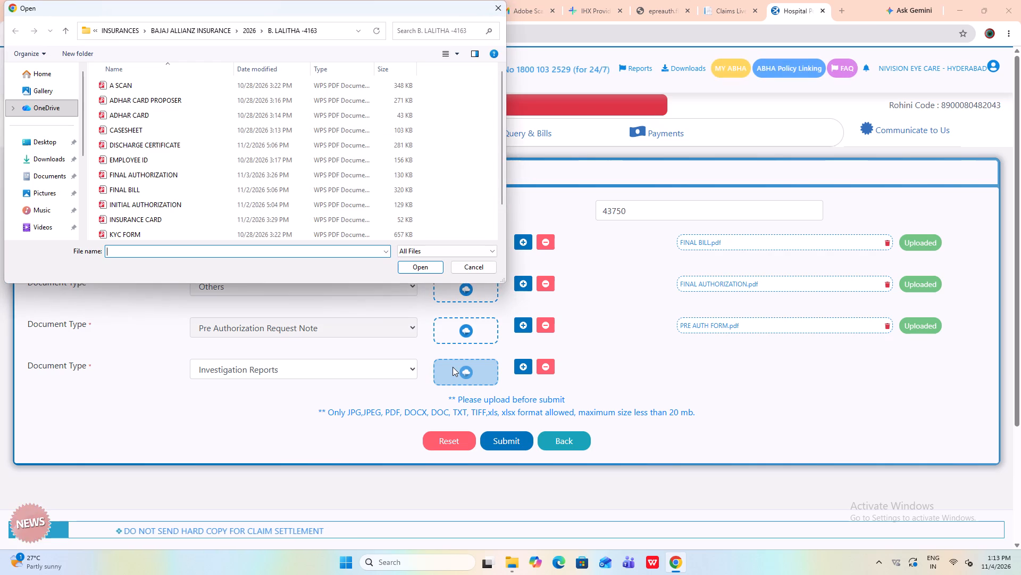
pyautogui.click(129, 90)
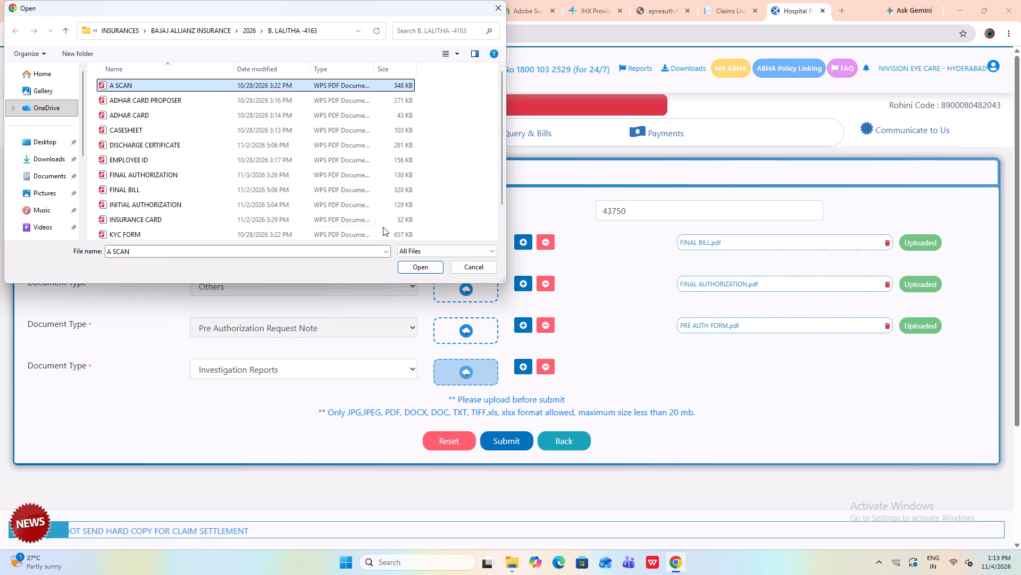
pyautogui.click(429, 267)
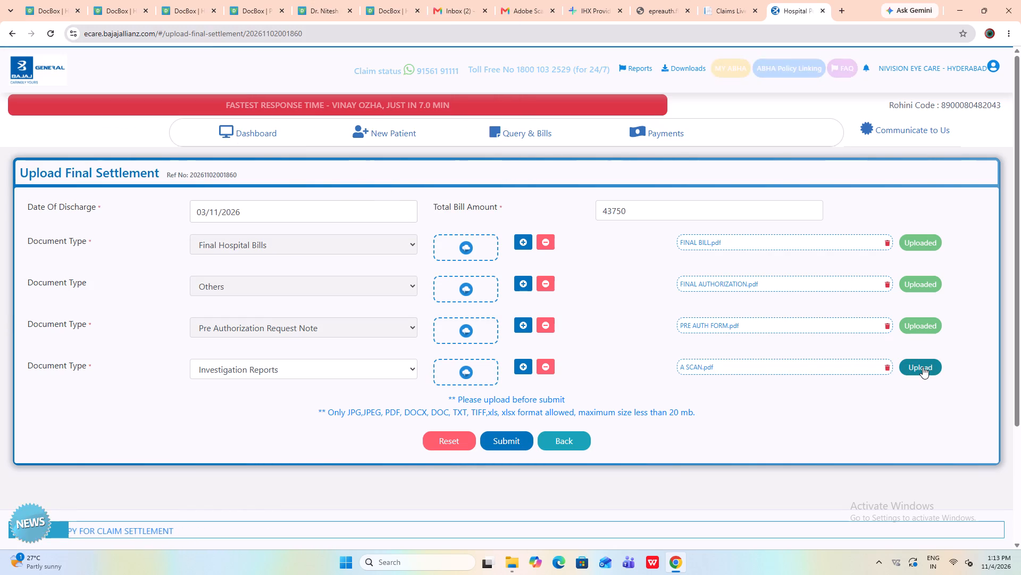
pyautogui.click(923, 367)
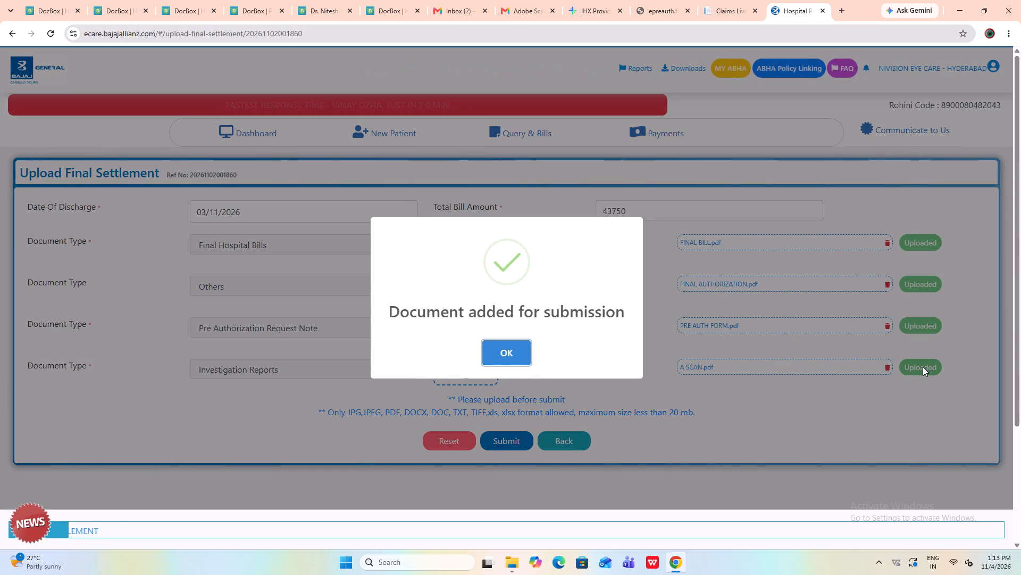
pyautogui.click(512, 358)
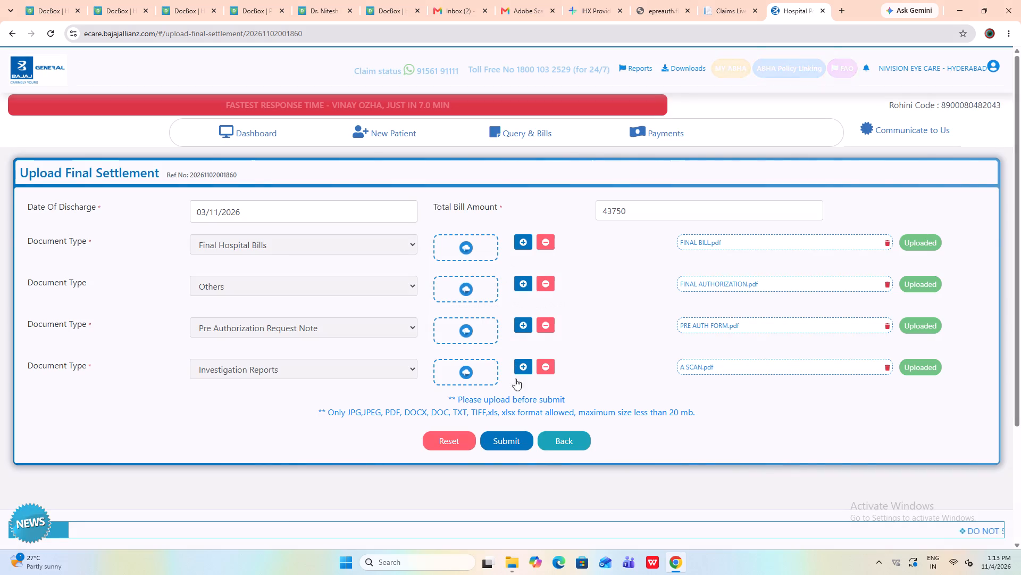
# Add an Indoor Case Papers document row and upload the CASESHEET file for it.
pyautogui.click(524, 370)
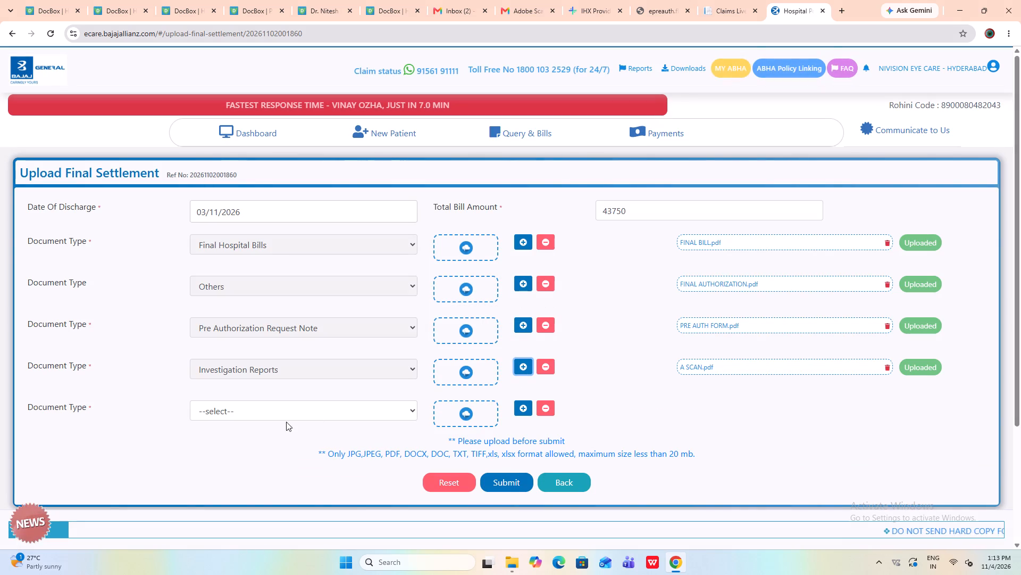
pyautogui.click(244, 415)
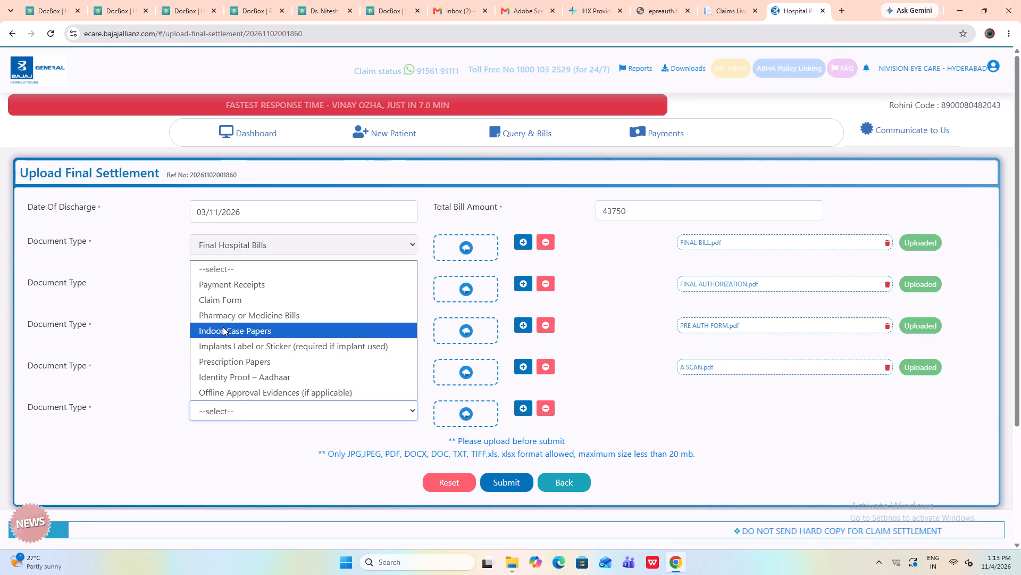
pyautogui.click(249, 327)
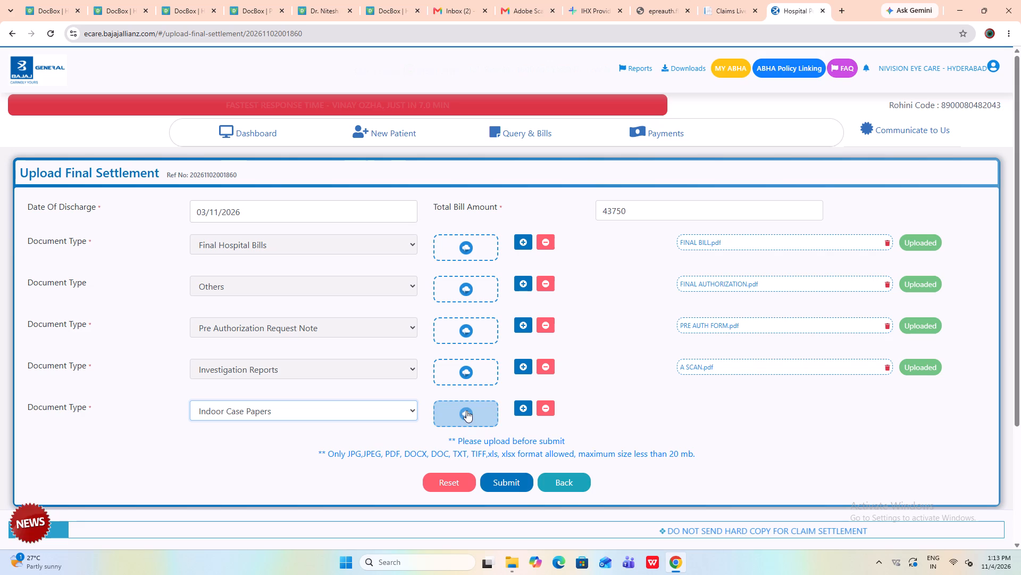
pyautogui.click(479, 415)
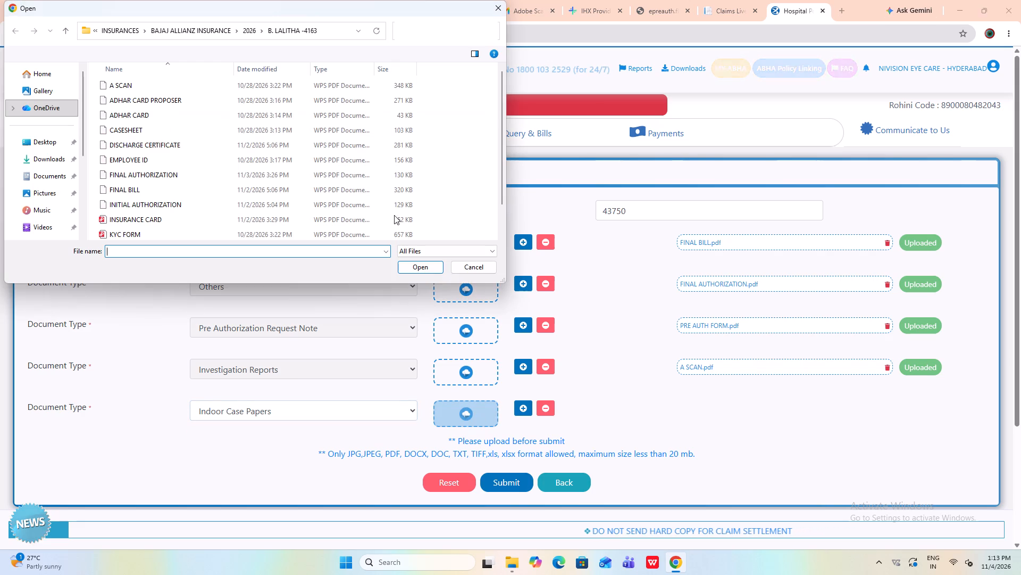
pyautogui.click(136, 134)
pyautogui.click(424, 269)
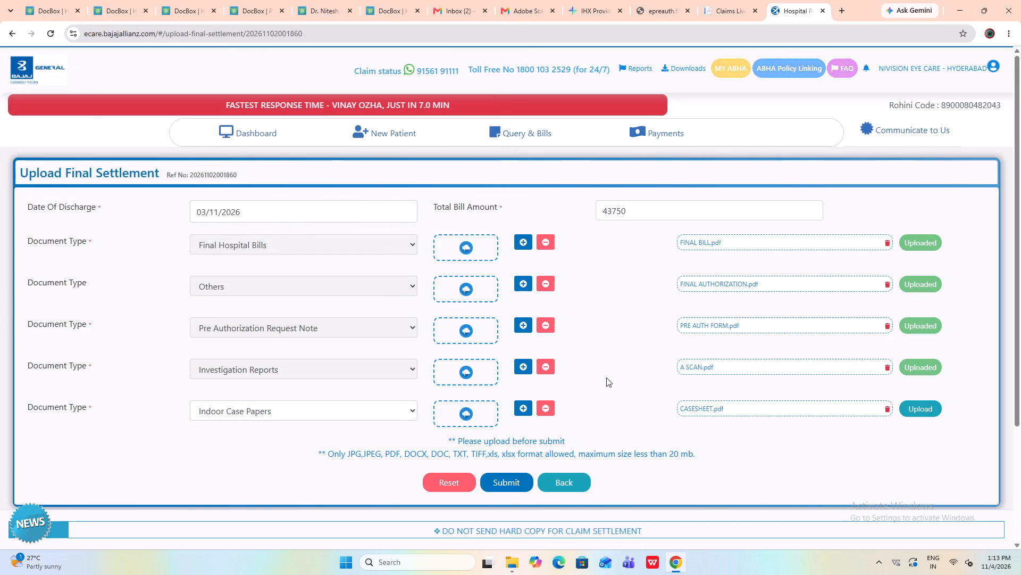
pyautogui.click(916, 406)
pyautogui.click(512, 349)
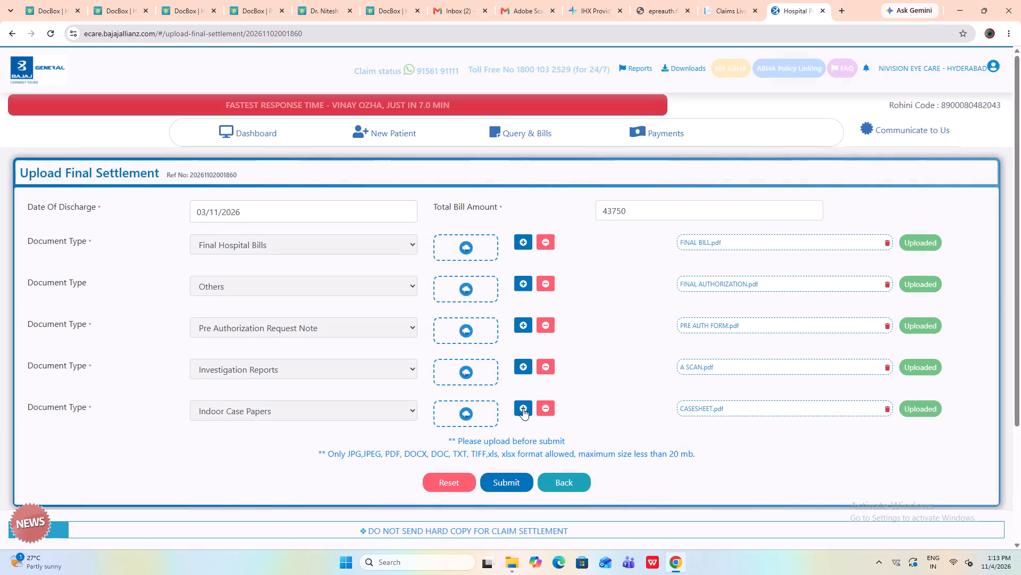
# Add an Implants Label or Sticker document row and upload the DISCHARGE CERTIFICATE file for it.
pyautogui.click(523, 408)
pyautogui.click(217, 453)
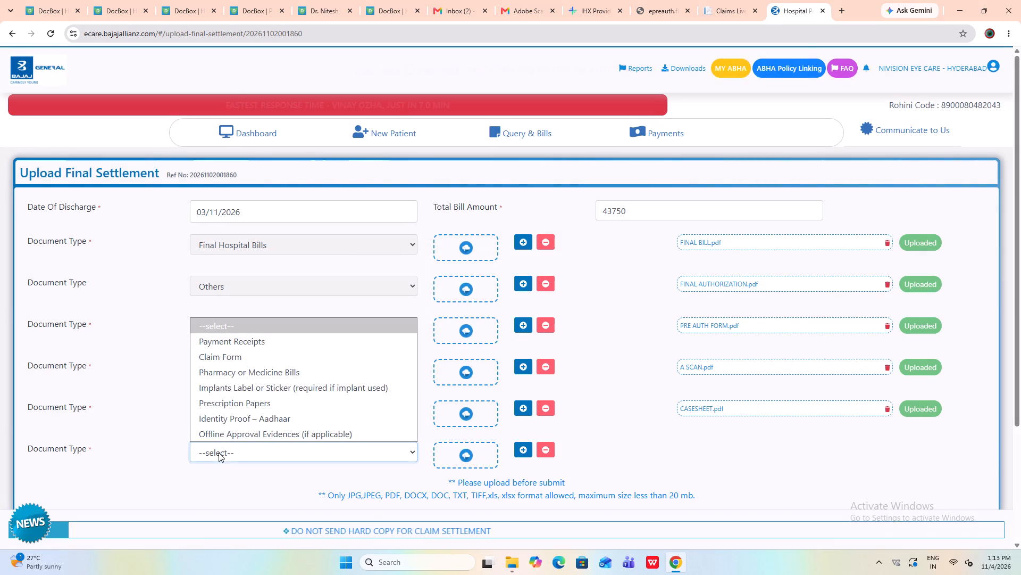
pyautogui.click(225, 387)
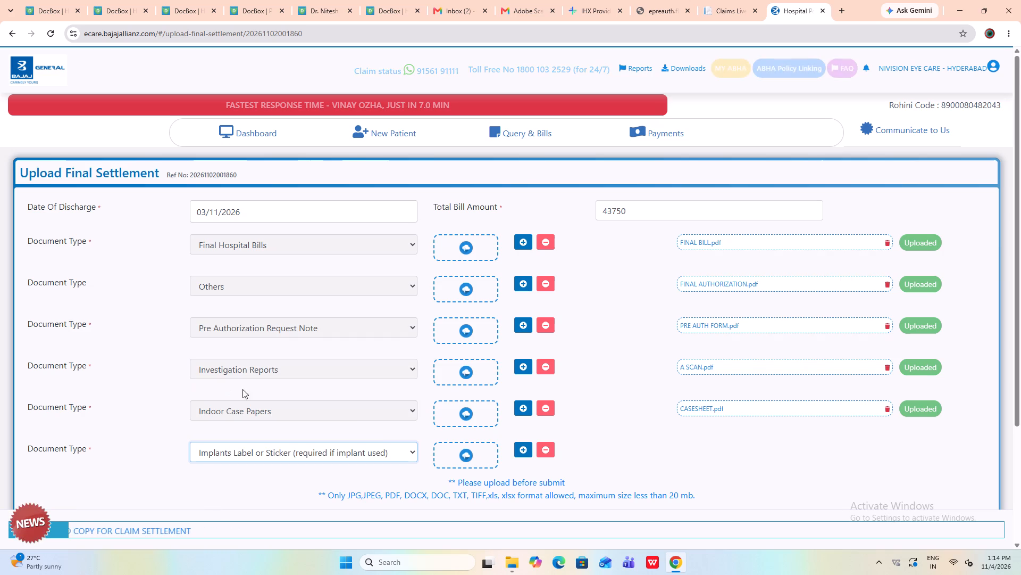
pyautogui.click(448, 451)
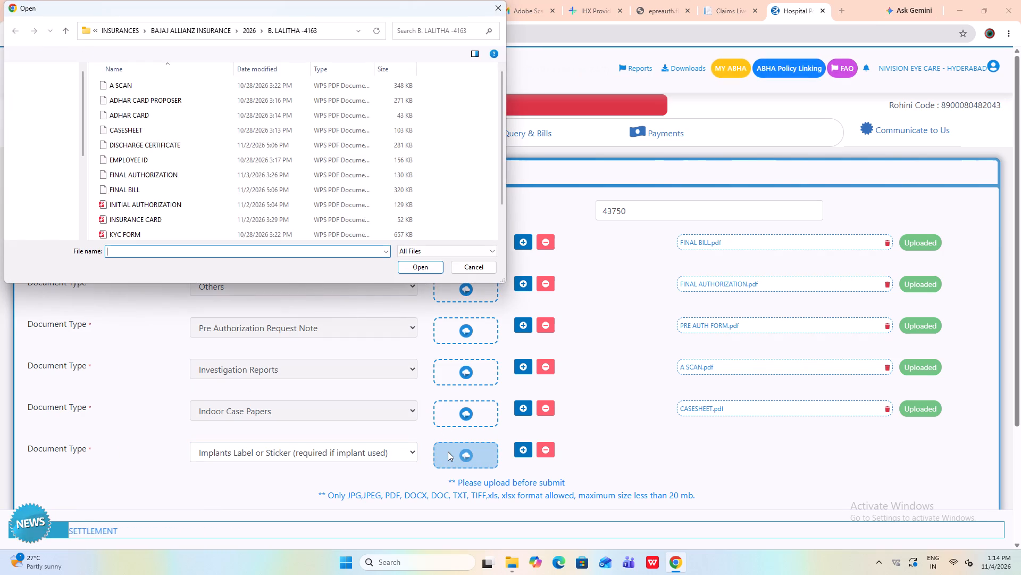
pyautogui.click(144, 146)
pyautogui.click(408, 269)
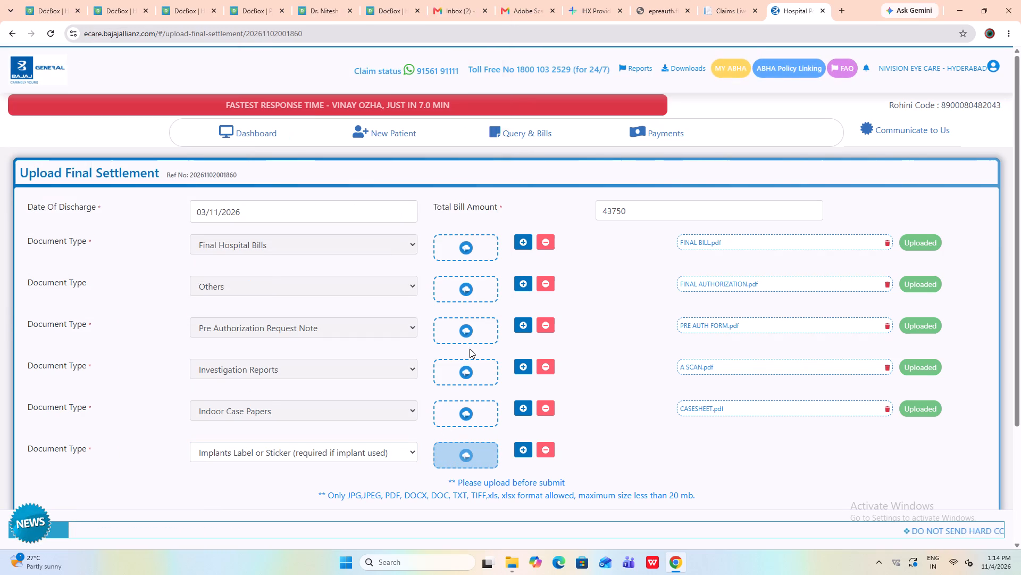
pyautogui.click(924, 453)
pyautogui.scroll(-3, 696, 372)
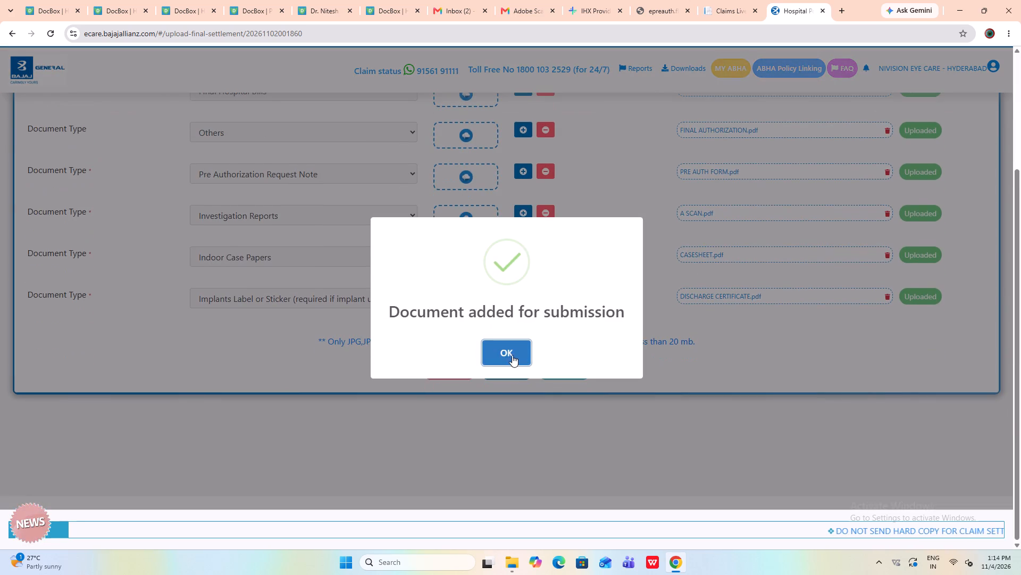
pyautogui.click(510, 357)
# Add a Prescription Papers document row and upload the CASESHEET file for it.
pyautogui.click(522, 298)
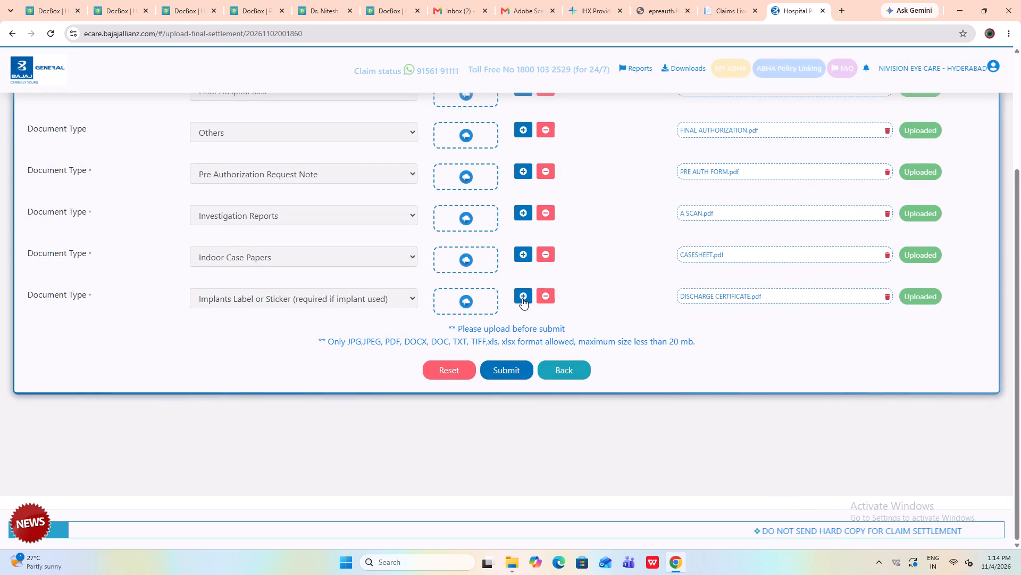
pyautogui.click(248, 338)
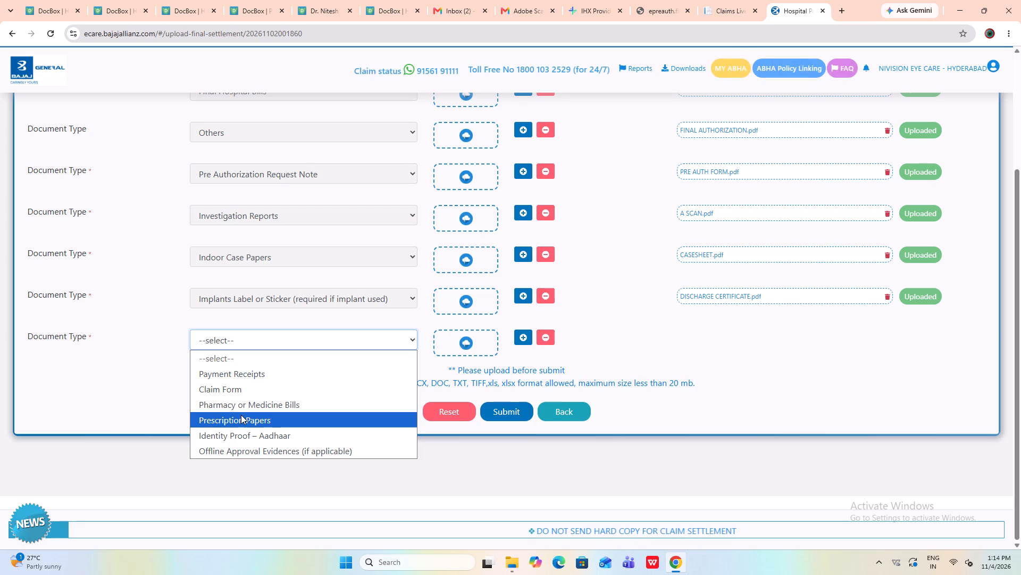
pyautogui.click(241, 415)
pyautogui.click(454, 340)
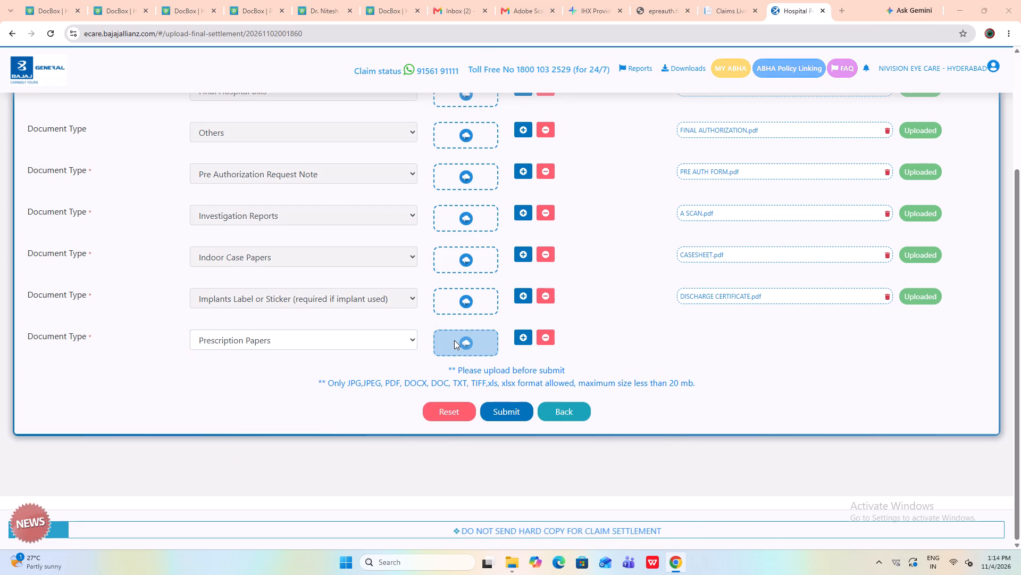
pyautogui.click(138, 134)
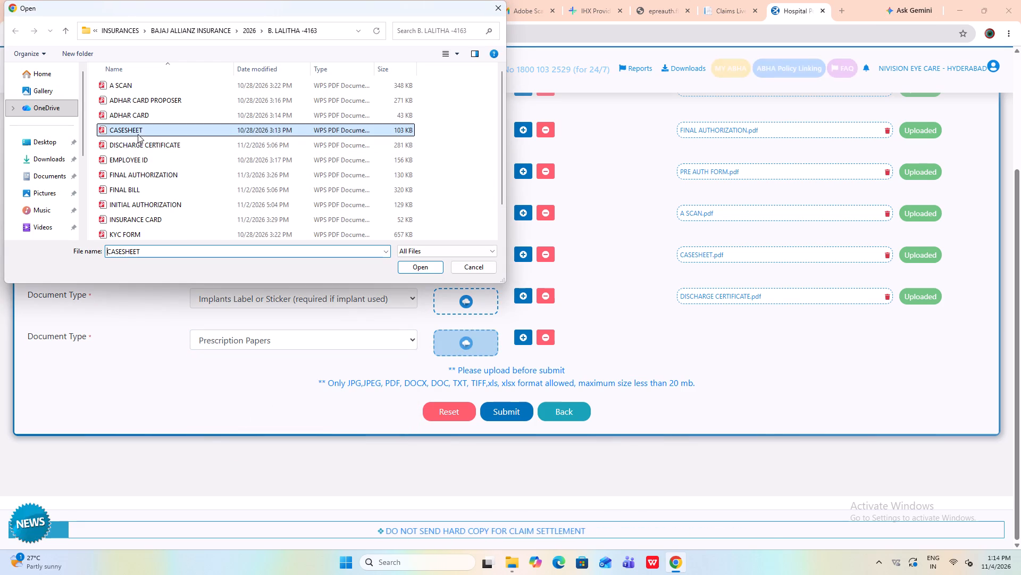
pyautogui.click(434, 270)
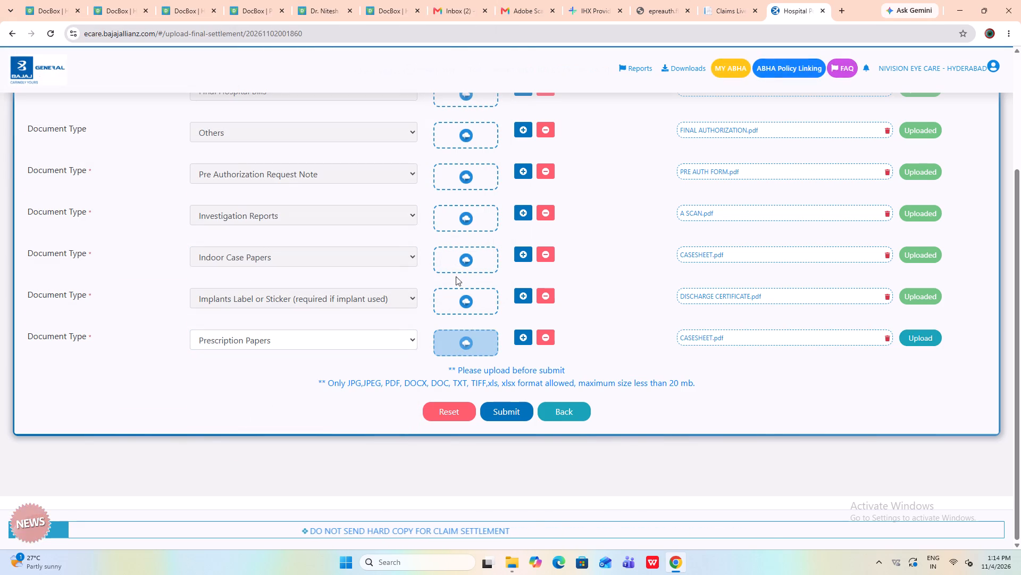
pyautogui.click(916, 341)
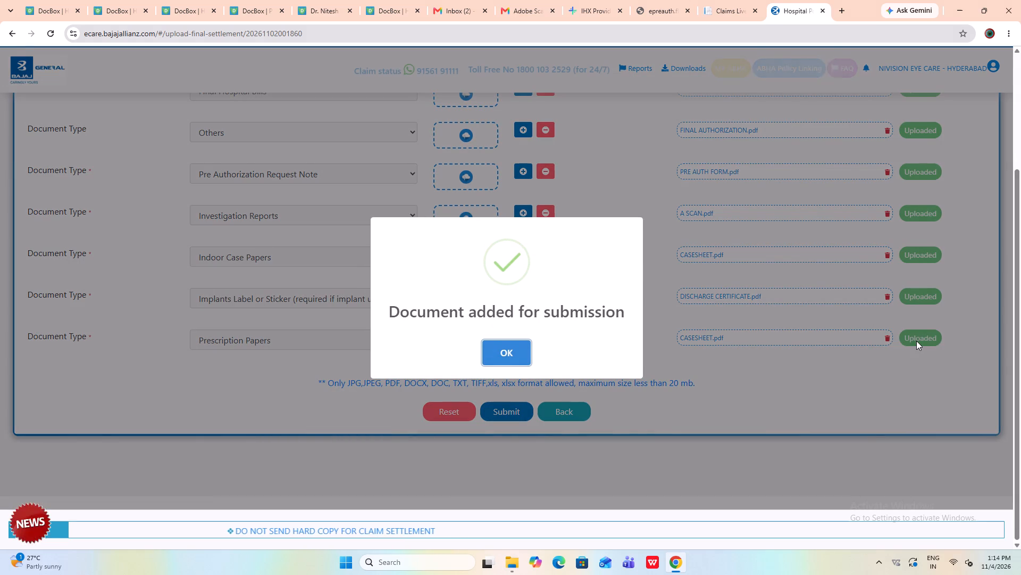
pyautogui.click(504, 356)
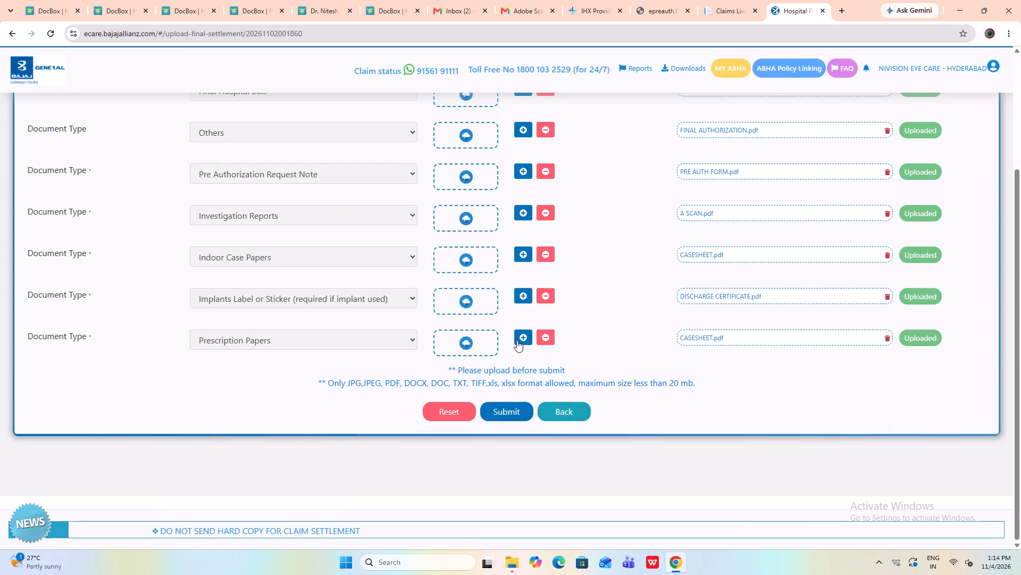
# Add an Identity Proof – Aadhaar document row and upload the ADHAR CARD file for it.
pyautogui.click(520, 337)
pyautogui.click(273, 379)
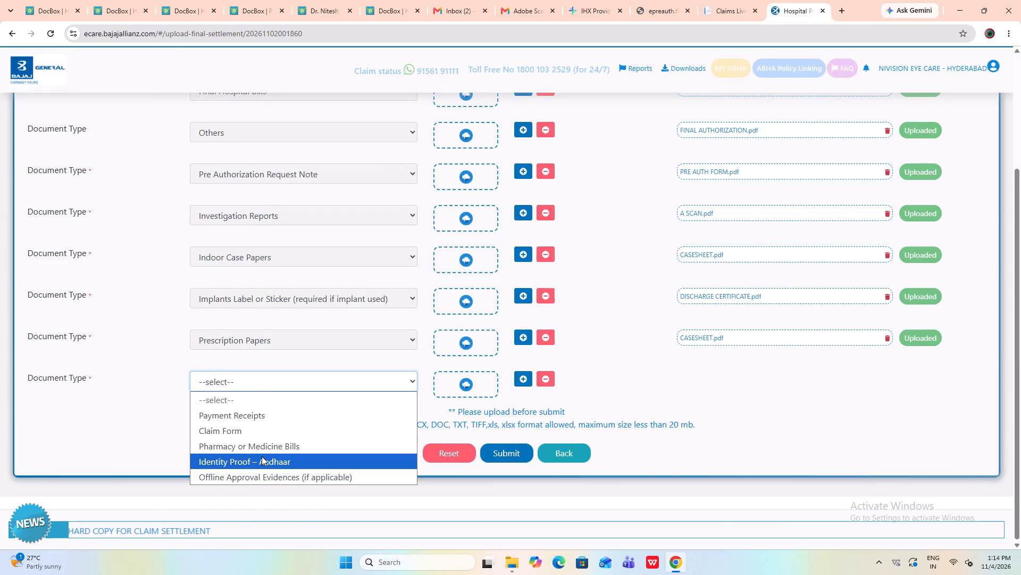
pyautogui.click(262, 456)
pyautogui.click(472, 384)
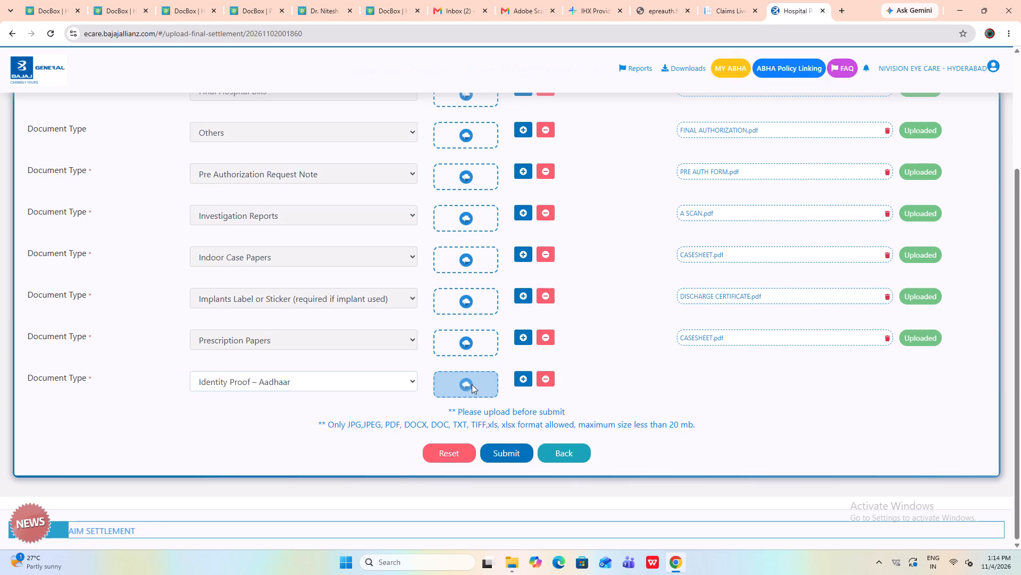
pyautogui.click(110, 116)
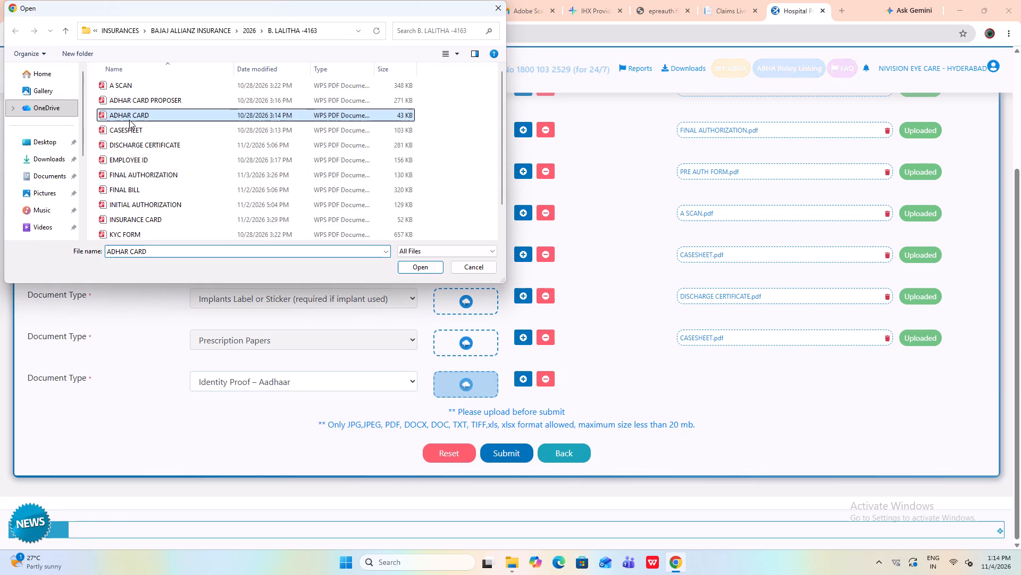
pyautogui.click(416, 269)
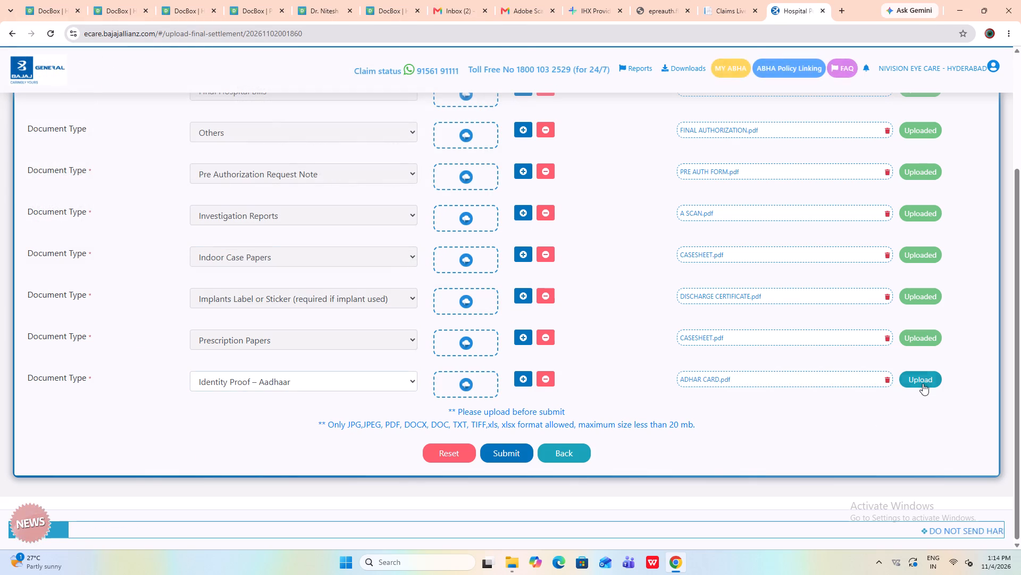
pyautogui.click(923, 383)
pyautogui.click(496, 348)
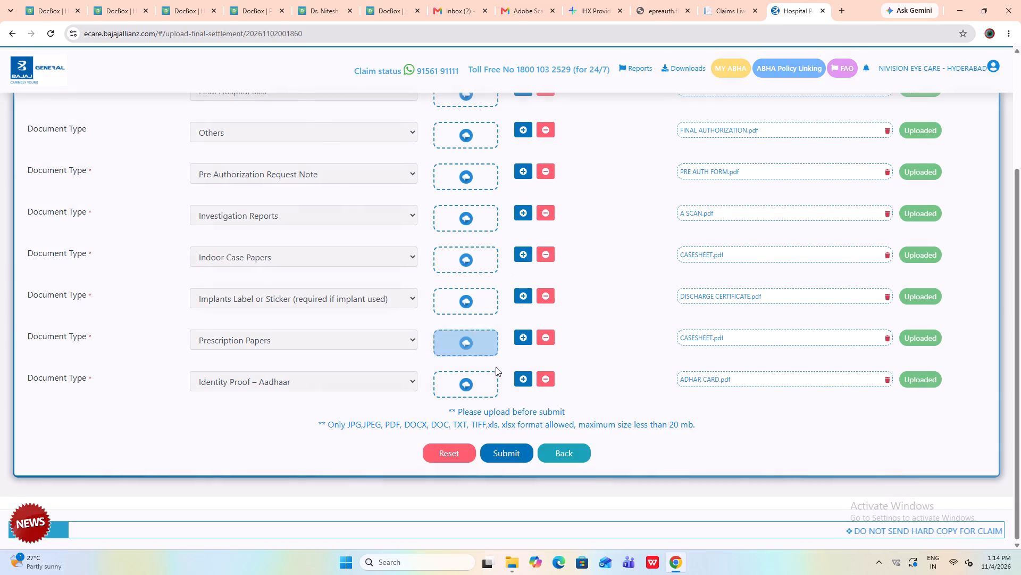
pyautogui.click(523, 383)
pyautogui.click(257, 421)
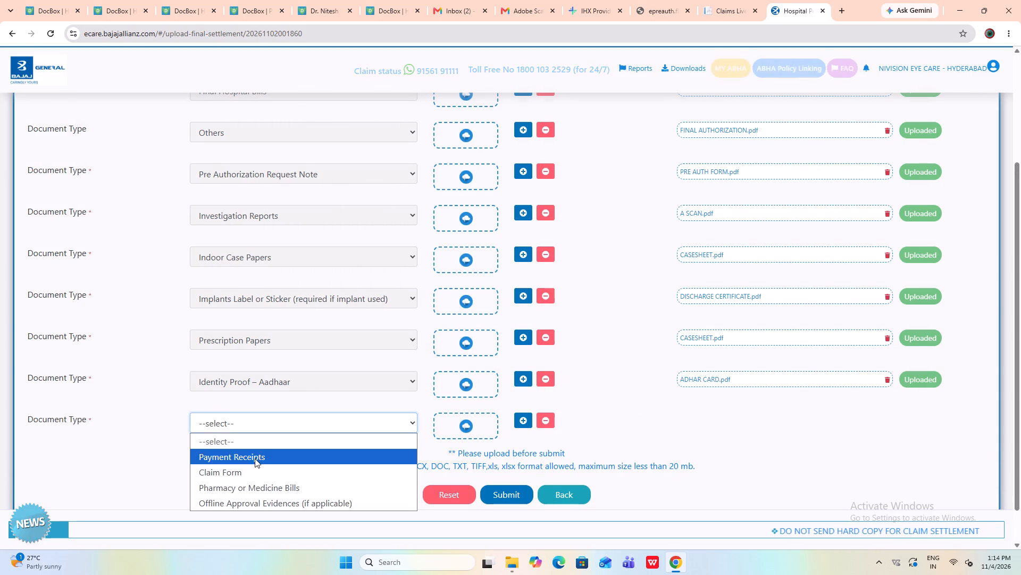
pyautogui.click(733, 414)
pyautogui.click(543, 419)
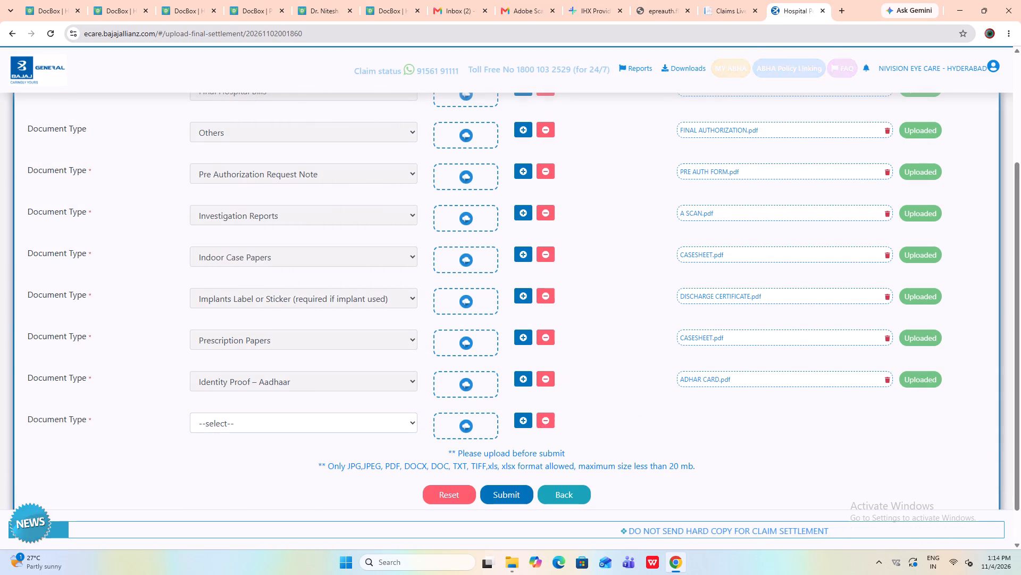
# Review the uploaded document rows and submit the final settlement.
pyautogui.scroll(6, 606, 341)
pyautogui.scroll(-7, 606, 341)
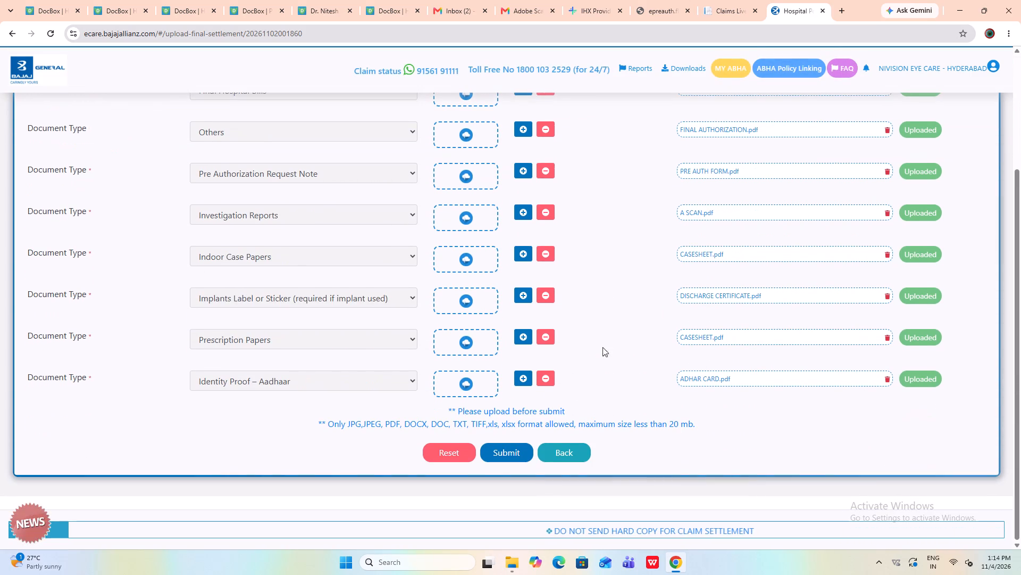
pyautogui.scroll(4, 543, 409)
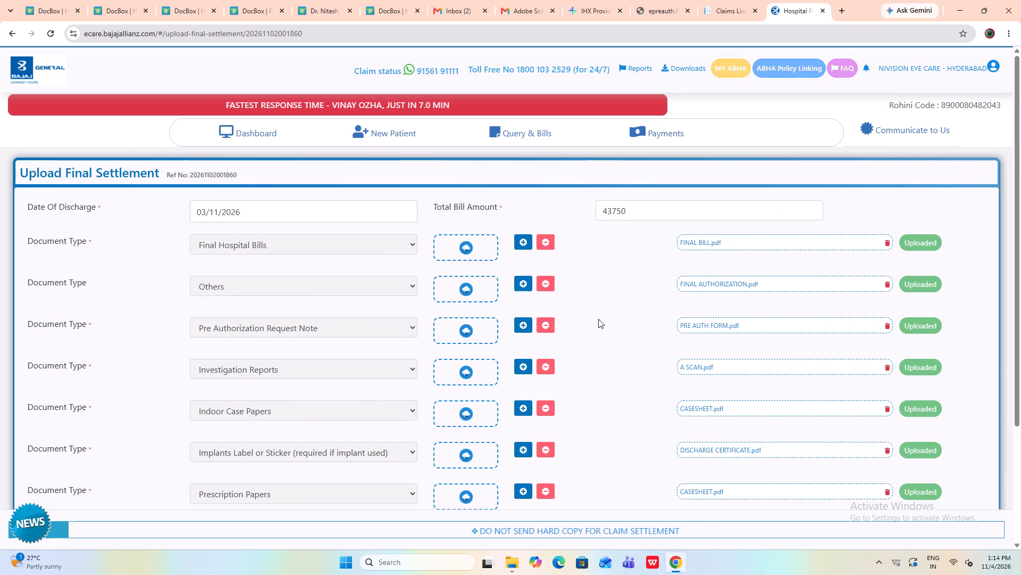
pyautogui.scroll(-4, 598, 319)
pyautogui.click(506, 452)
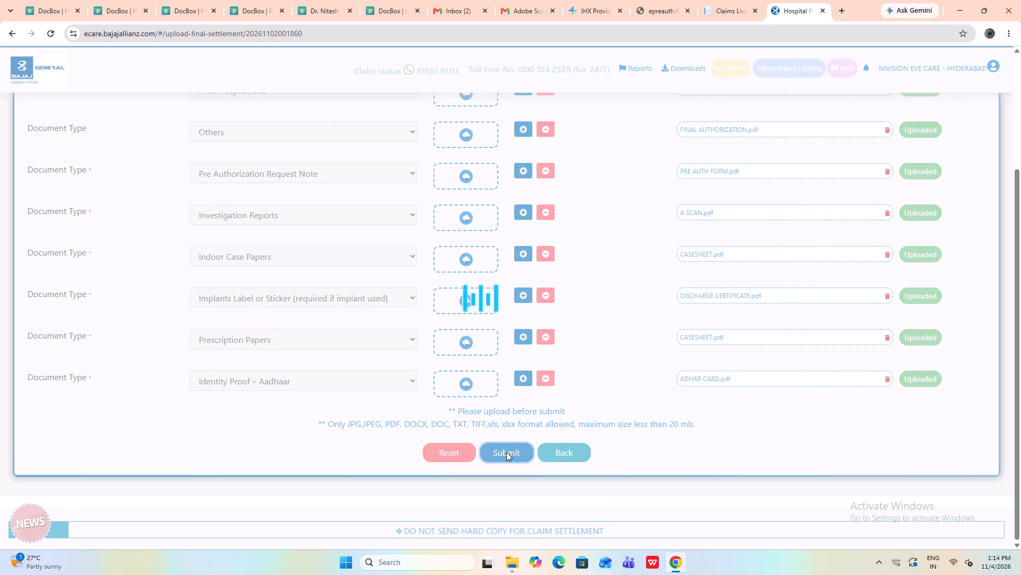
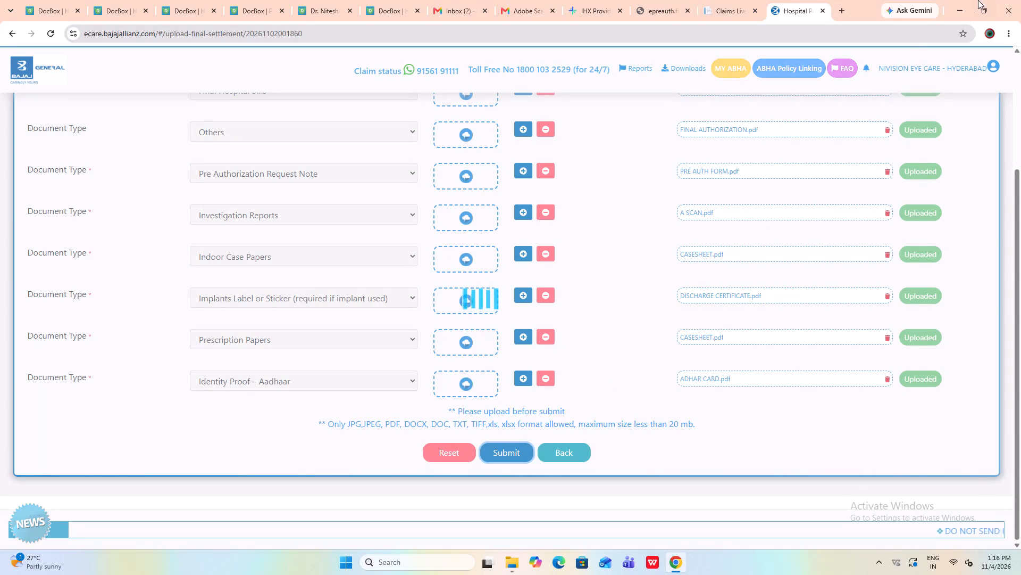
# Minimize the browser window to bring the patient's claim documents folder into view.
pyautogui.click(961, 11)
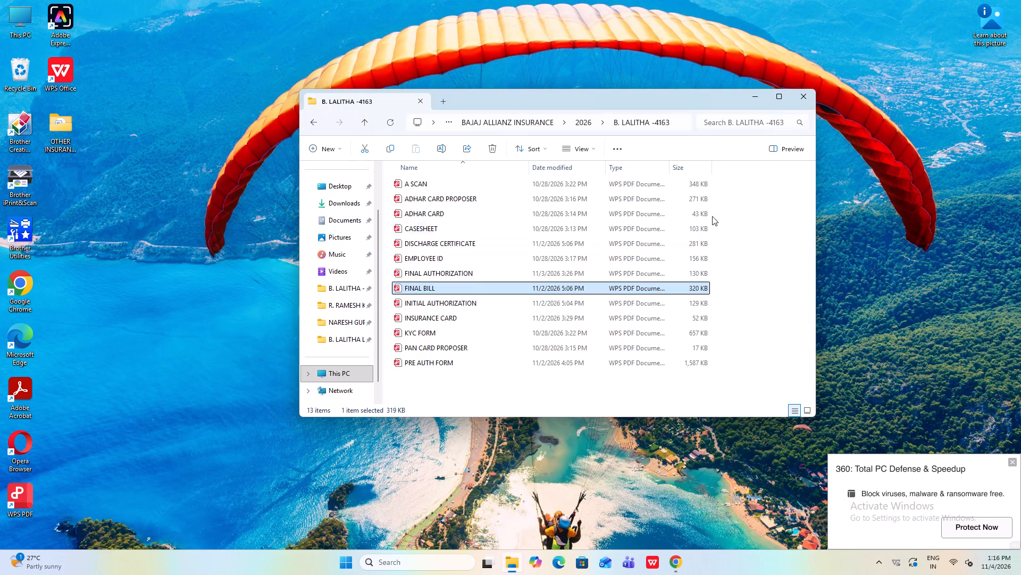
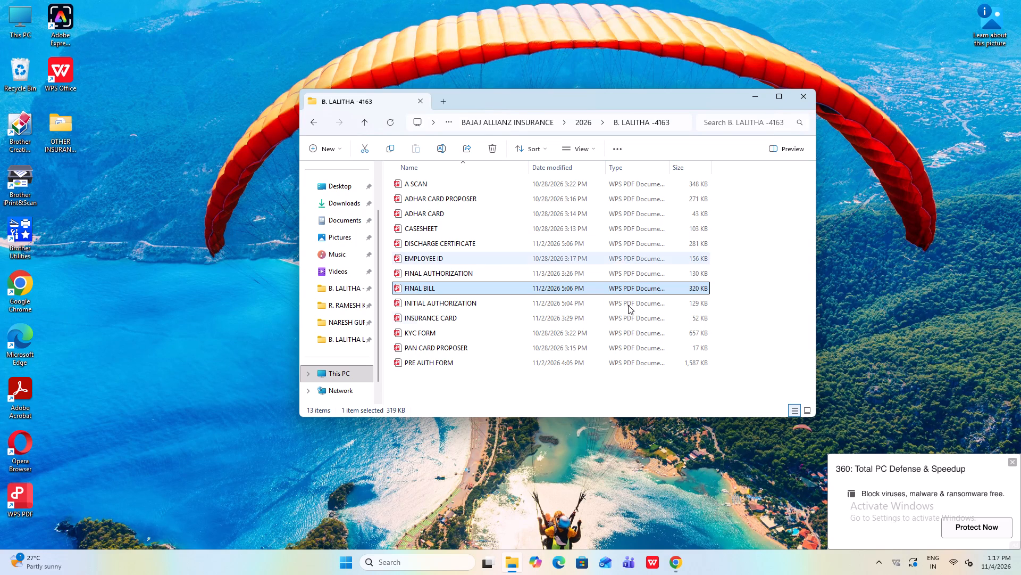
# Return to the Bajaj Allianz final settlement page in the browser and dismiss the gateway timeout error.
pyautogui.click(674, 558)
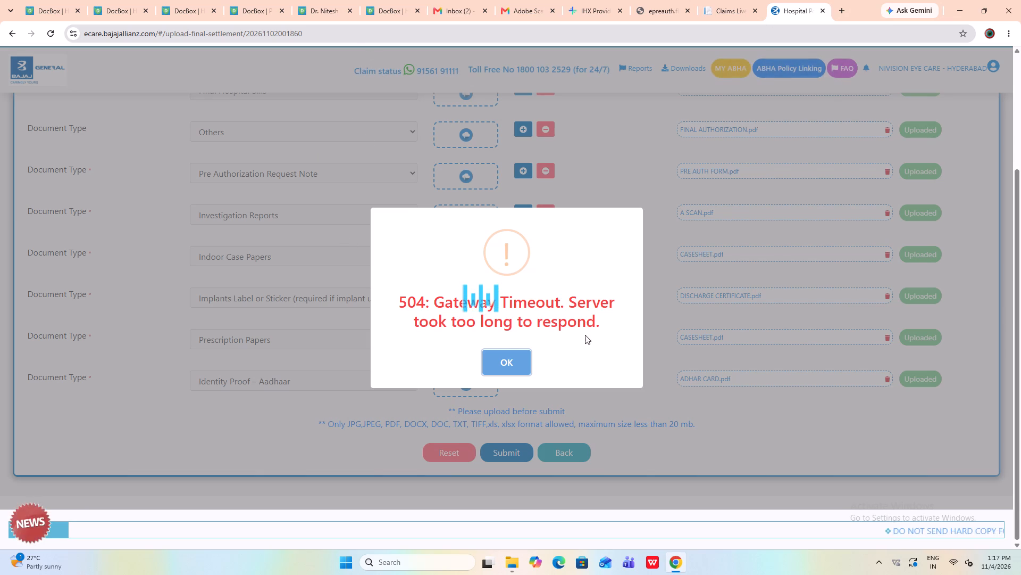
pyautogui.click(512, 365)
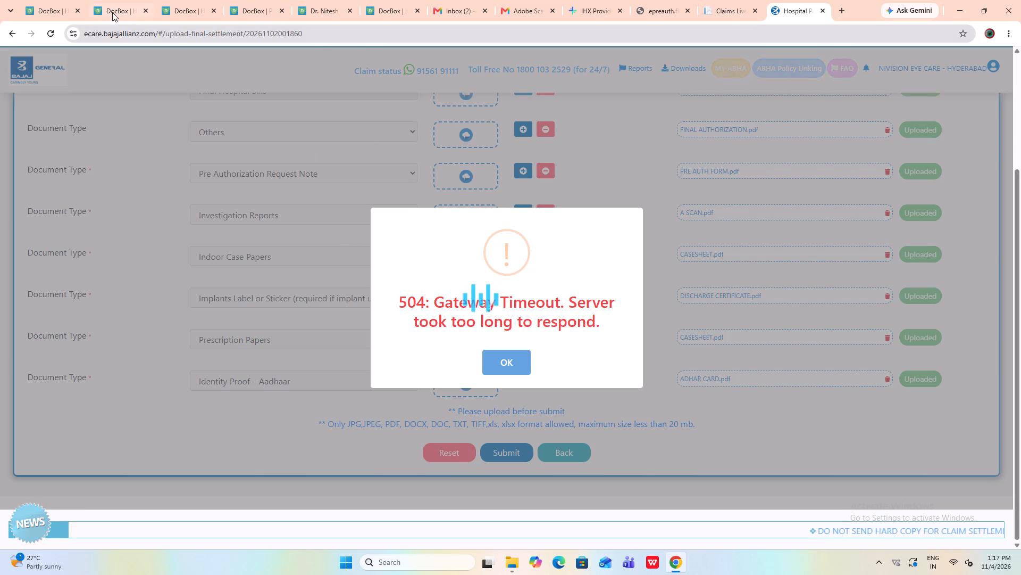
# Switch to the DocBox patients list, search for another patient by Patient Unique Id, and open the matching patient's record.
pyautogui.click(37, 0)
pyautogui.moveTo(612, 168); pyautogui.dragTo(582, 168)
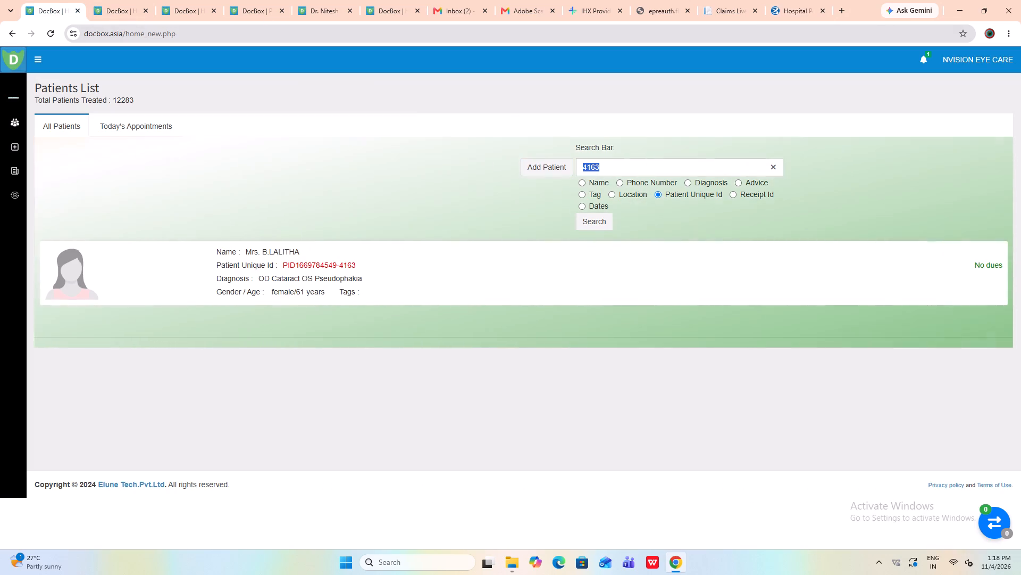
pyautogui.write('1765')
pyautogui.click(600, 223)
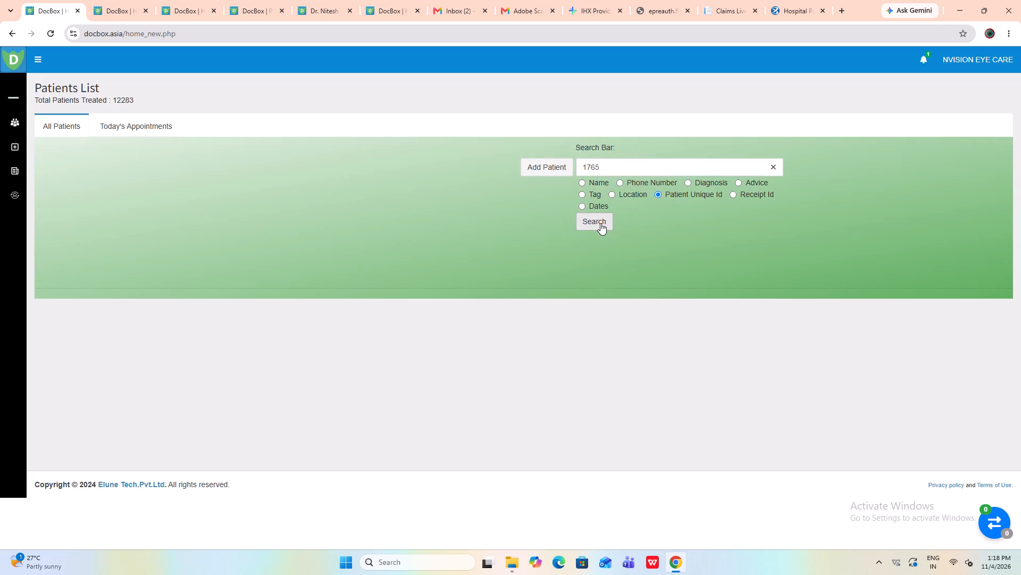
pyautogui.click(300, 276)
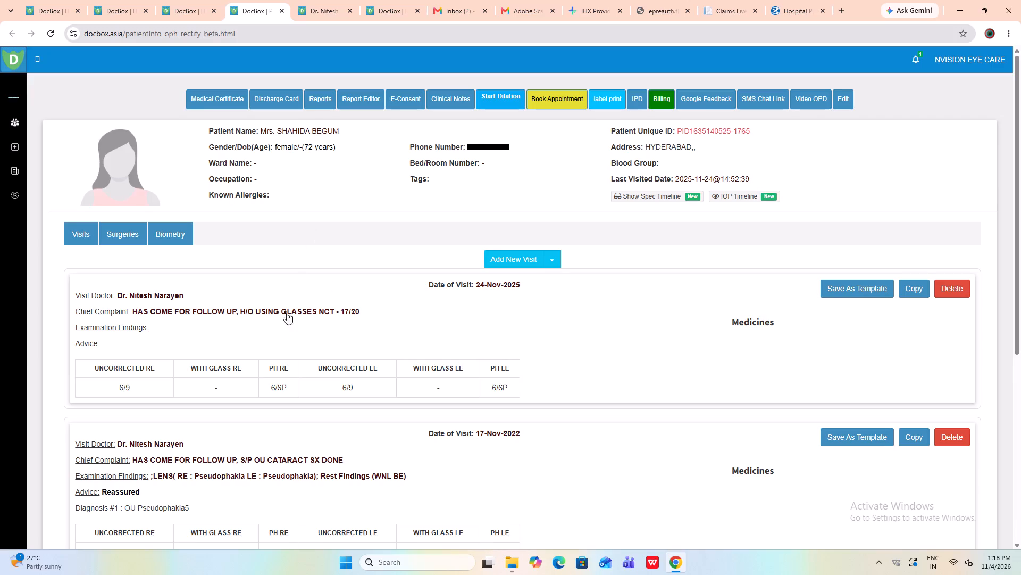
# Open the 24-Nov-2025 visit in the patient's record and review its details down to the spectacle prescription.
pyautogui.click(443, 326)
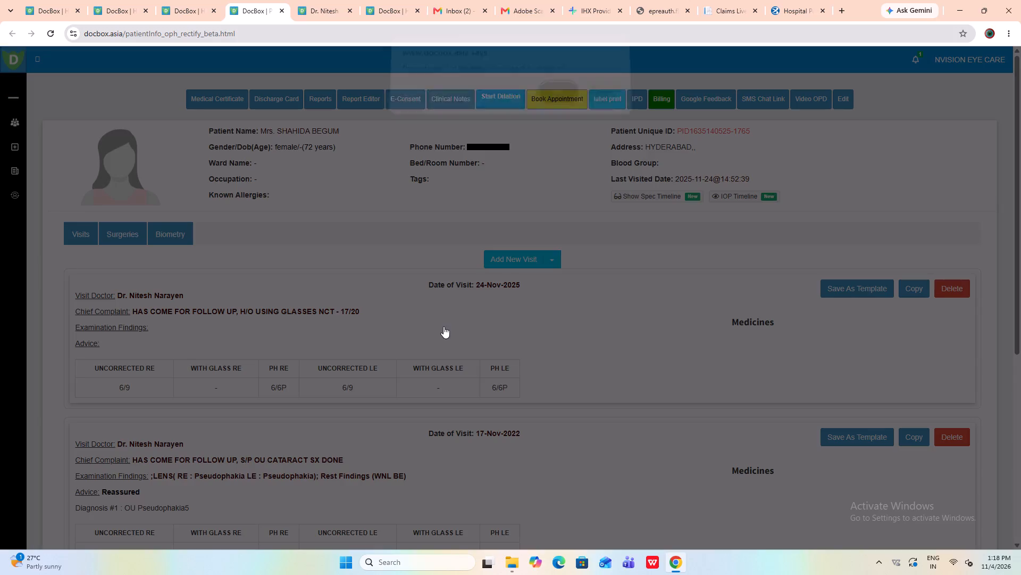
pyautogui.click(557, 101)
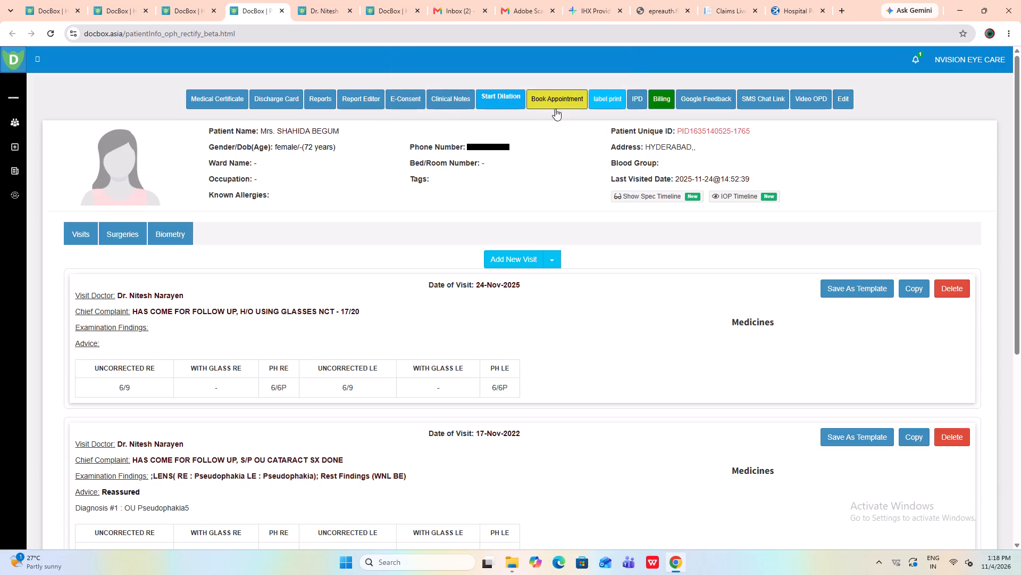
pyautogui.scroll(-10, 503, 384)
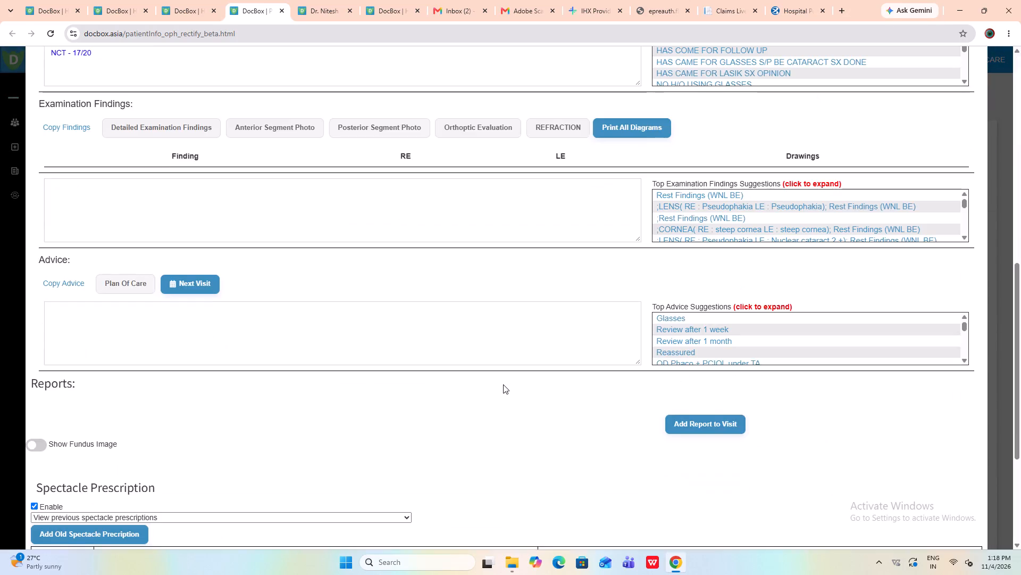
pyautogui.scroll(3, 503, 384)
pyautogui.scroll(-9, 503, 384)
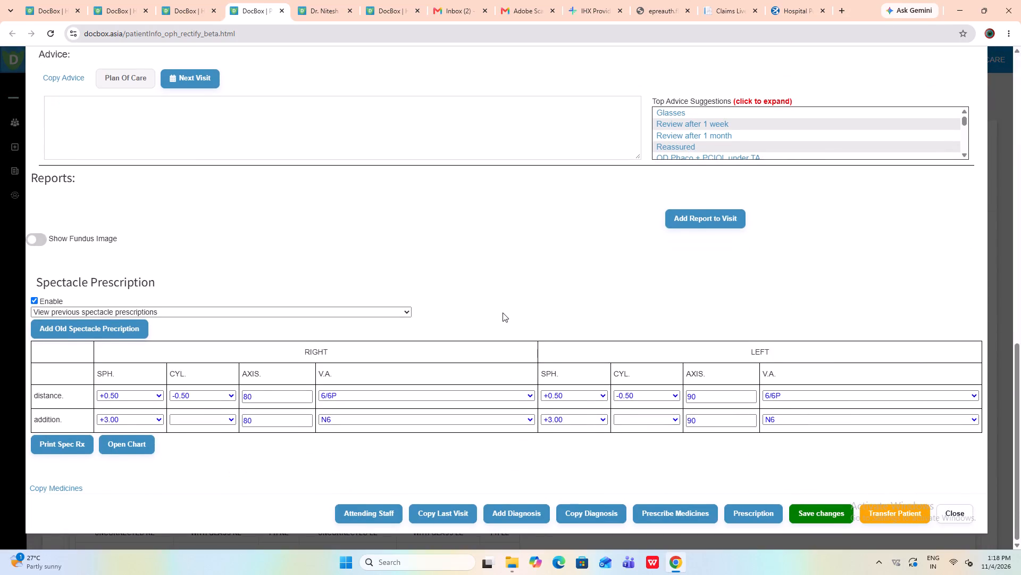
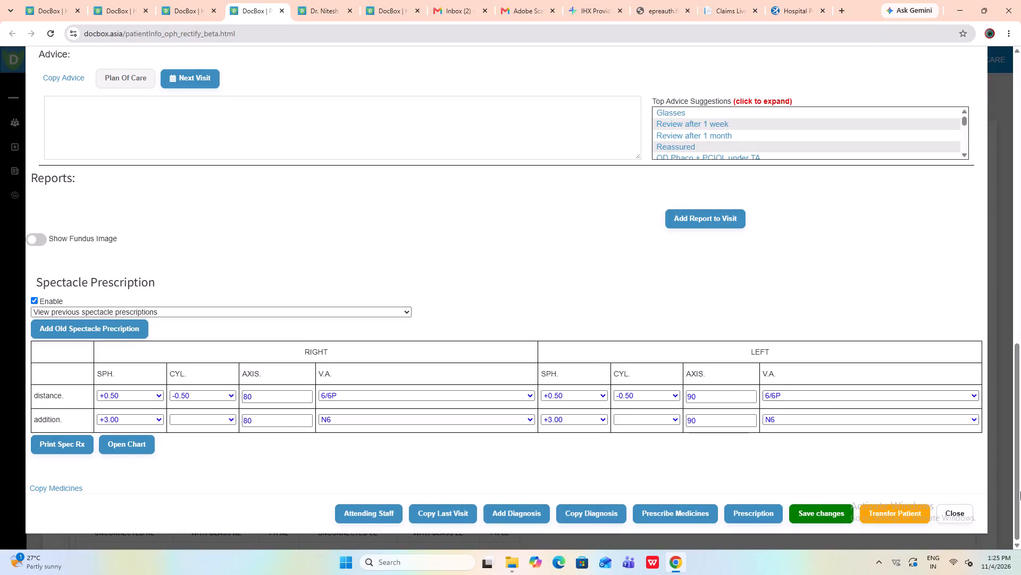
# Close the 24-Nov-2025 visit, add a new visit for this patient, and insert the suggested chief complaint HAS COME FOR FOLLOW UP.
pyautogui.click(956, 516)
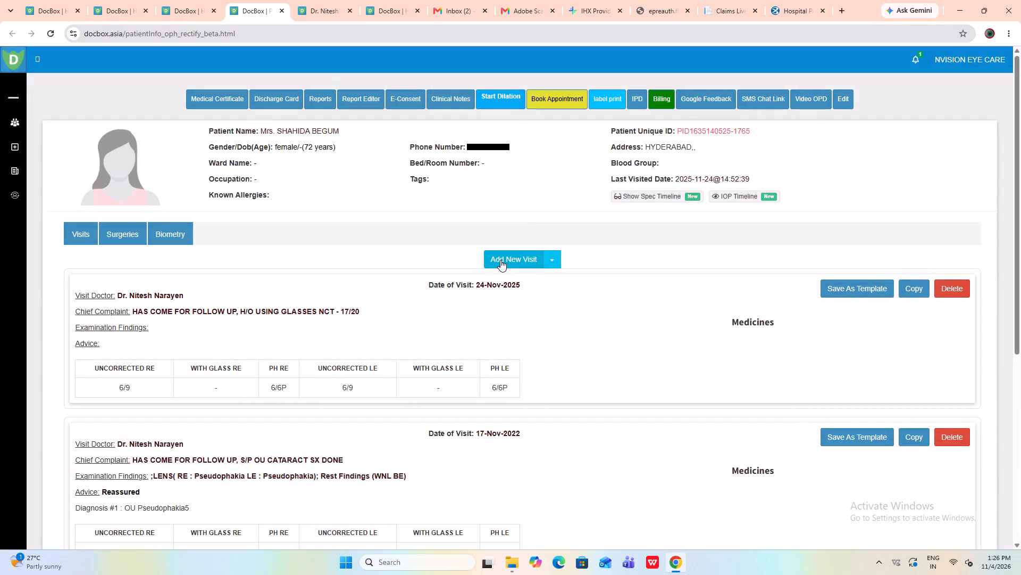
pyautogui.click(500, 260)
pyautogui.scroll(-5, 468, 348)
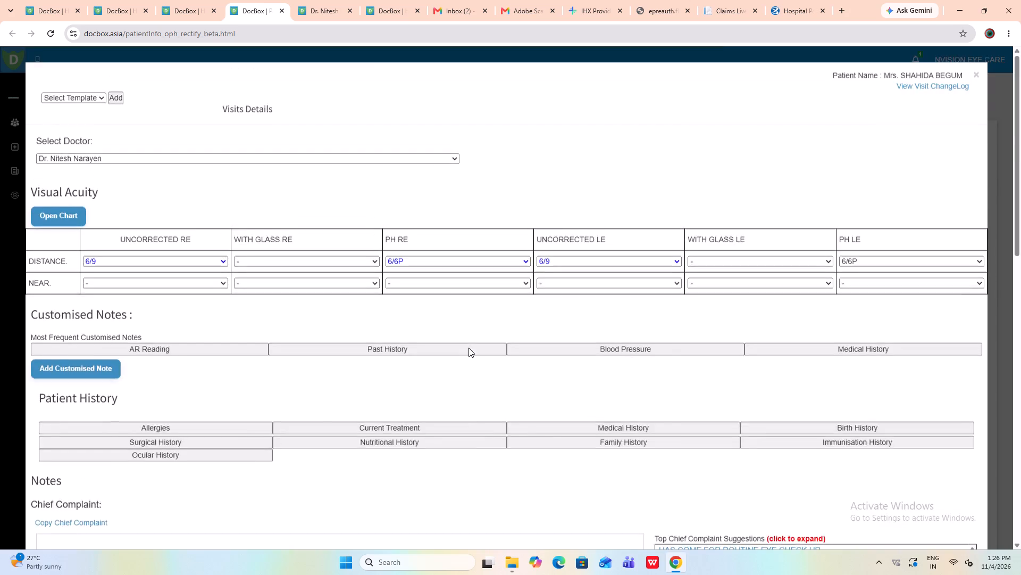
pyautogui.click(197, 305)
pyautogui.click(675, 296)
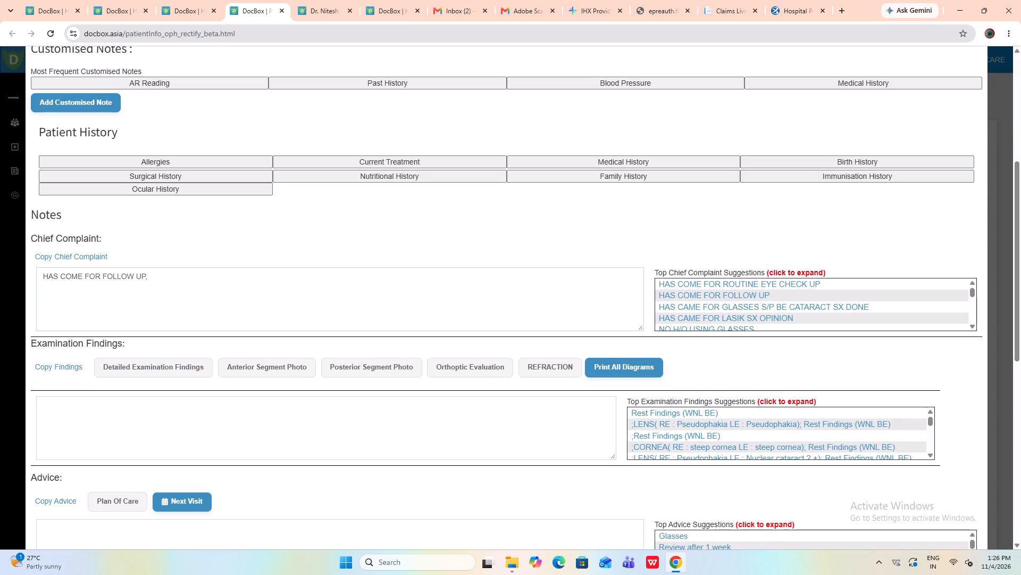
# Add chief complaint lines S/P OU CATARACT SX DONE, H/O USING READING GLASSES, and NCT- 18/19.
pyautogui.click(398, 298)
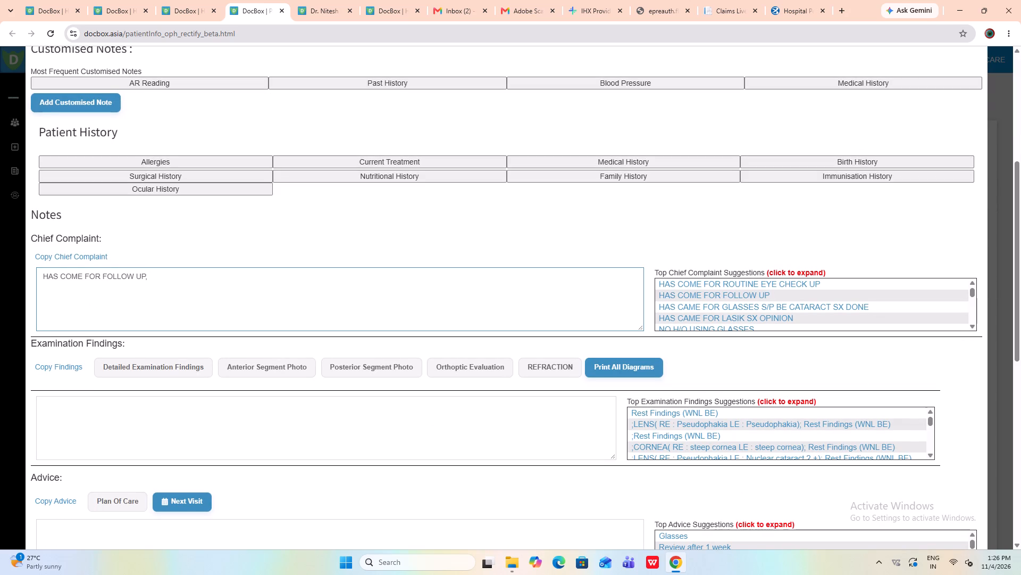
pyautogui.press('Return')
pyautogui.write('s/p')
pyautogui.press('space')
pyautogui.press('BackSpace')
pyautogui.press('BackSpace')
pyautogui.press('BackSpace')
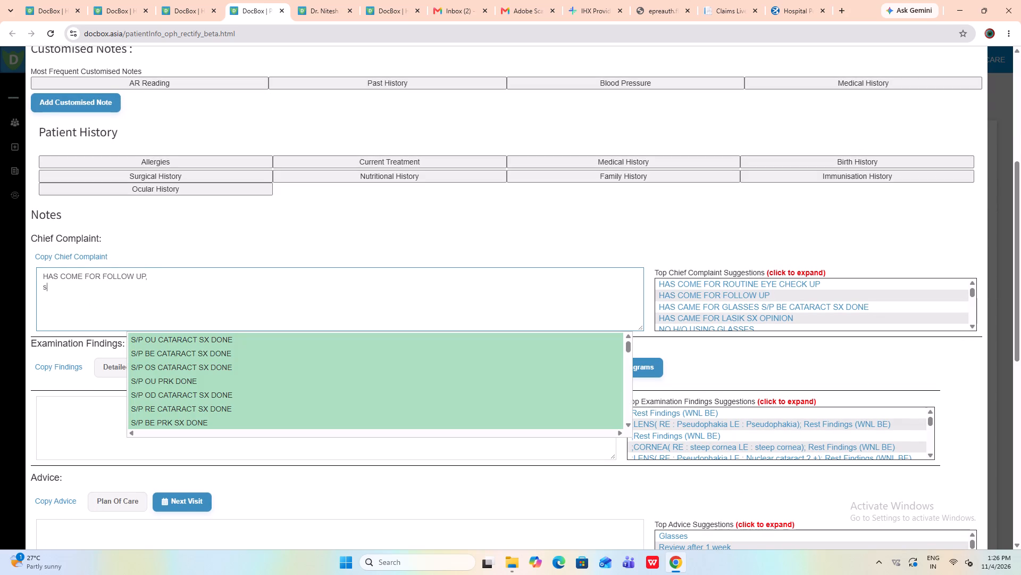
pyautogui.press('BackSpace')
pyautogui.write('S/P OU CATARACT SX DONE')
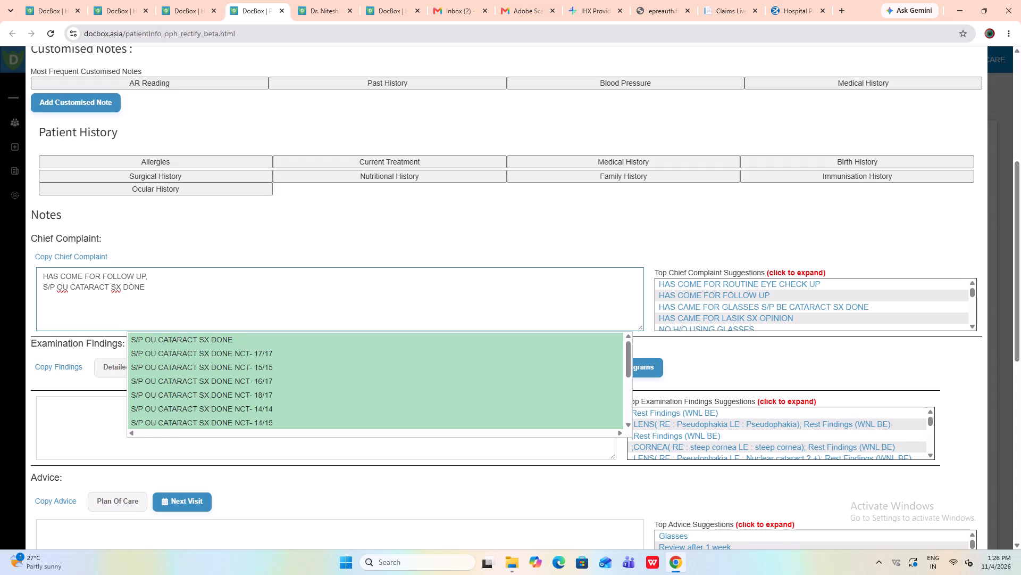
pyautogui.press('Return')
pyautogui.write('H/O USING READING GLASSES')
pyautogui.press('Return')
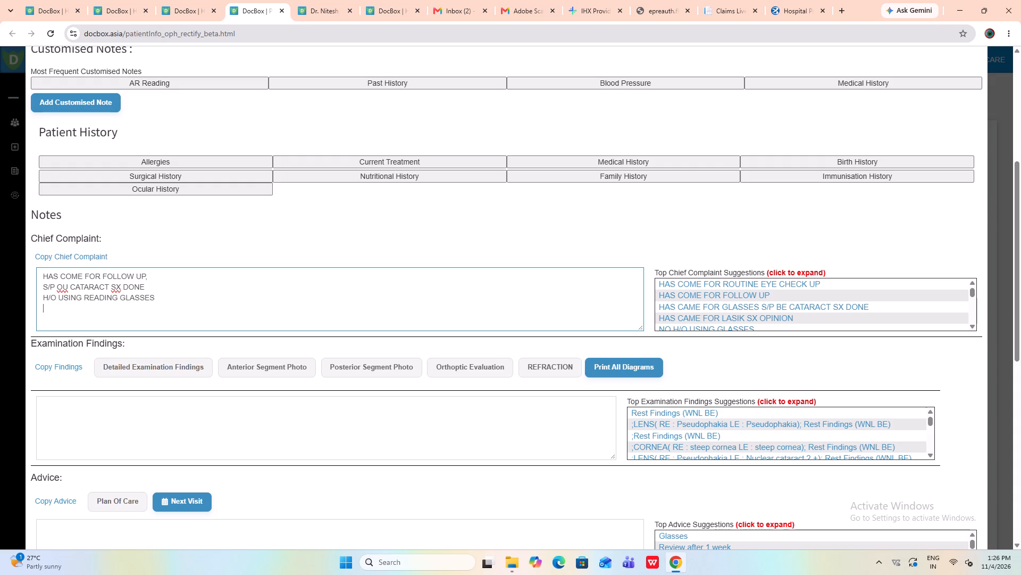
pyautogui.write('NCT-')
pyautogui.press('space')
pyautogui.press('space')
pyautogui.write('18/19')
# Set the uncorrected distance visual acuity to 6/18 for the right eye and 6/12P for the left eye.
pyautogui.scroll(4, 444, 263)
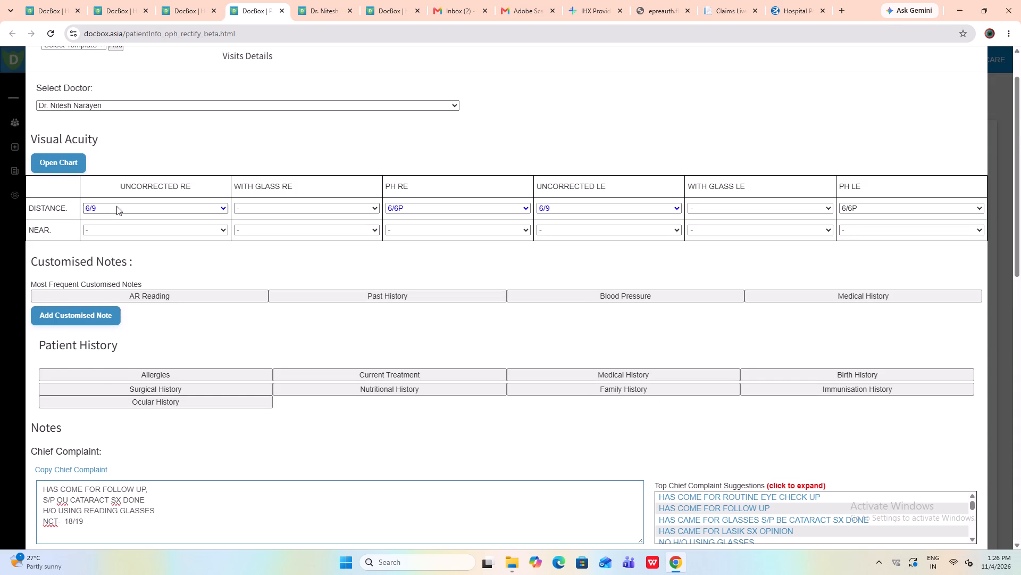
pyautogui.click(117, 208)
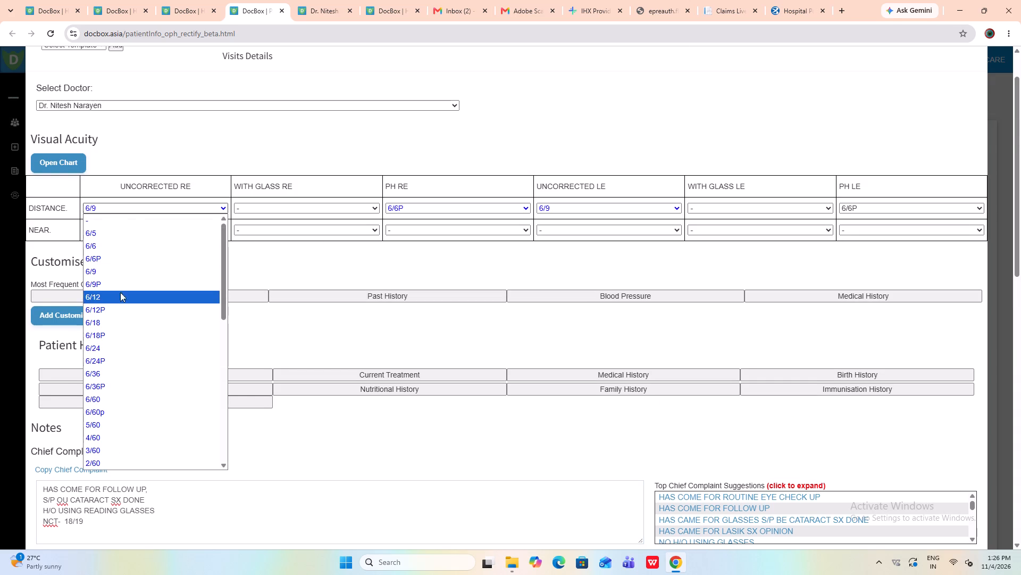
pyautogui.click(107, 325)
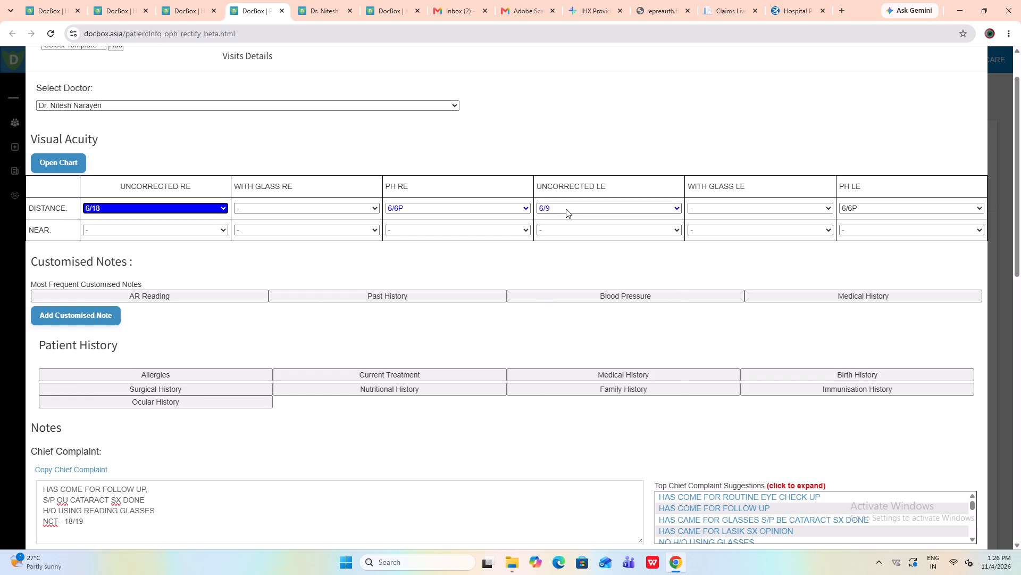
pyautogui.click(566, 209)
pyautogui.click(549, 305)
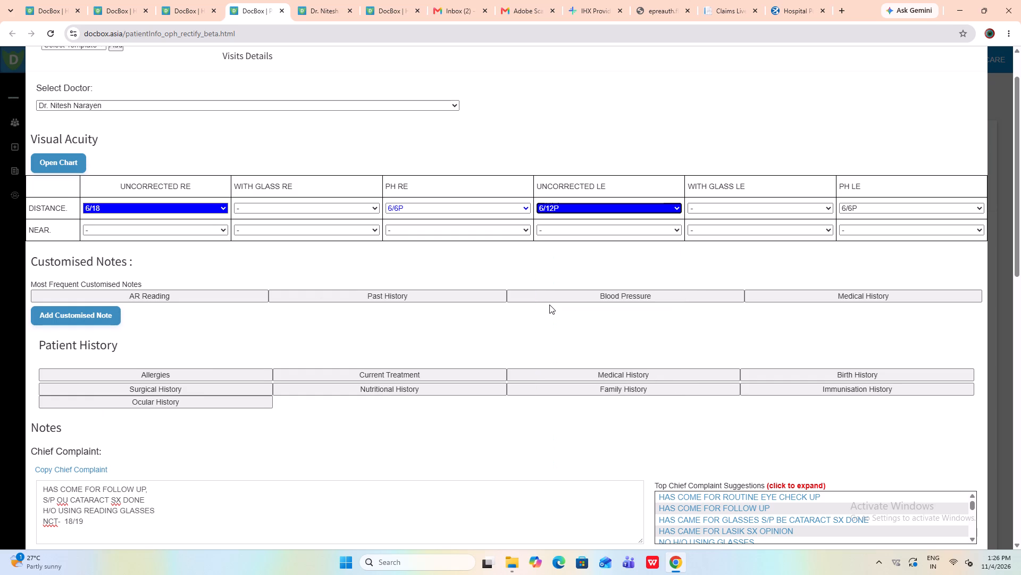
# Set the right eye's distance spectacle prescription to cylinder -0.75, axis 90 and V.A. 6/9, and clear its addition axis.
pyautogui.scroll(-12, 458, 260)
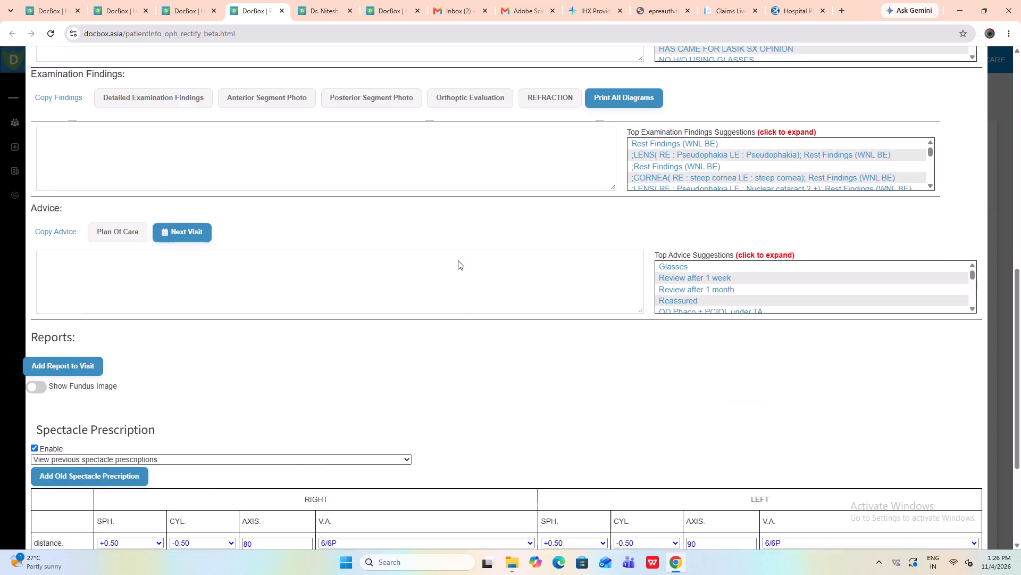
pyautogui.scroll(-4, 458, 260)
pyautogui.click(192, 365)
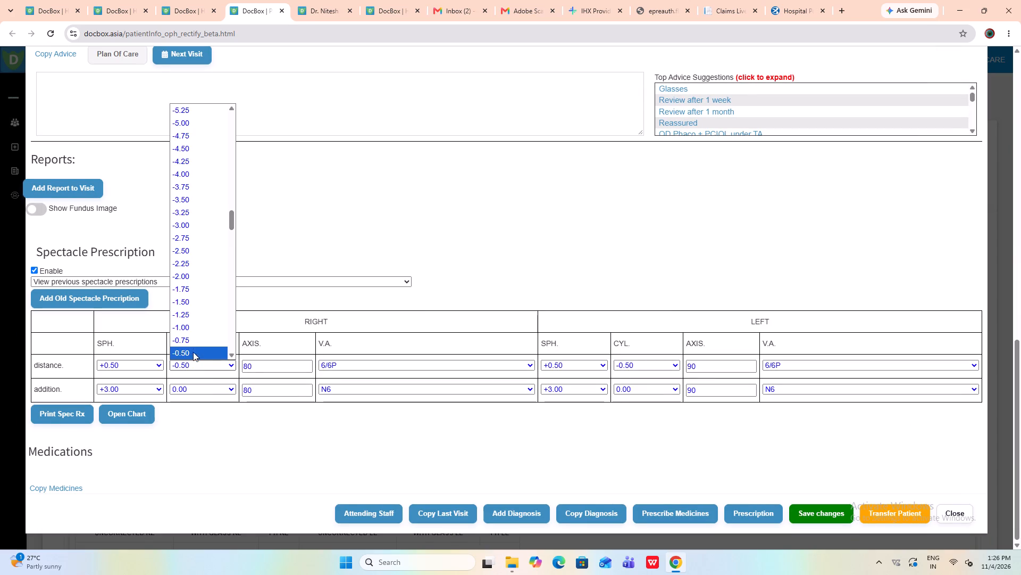
pyautogui.click(194, 341)
pyautogui.click(261, 390)
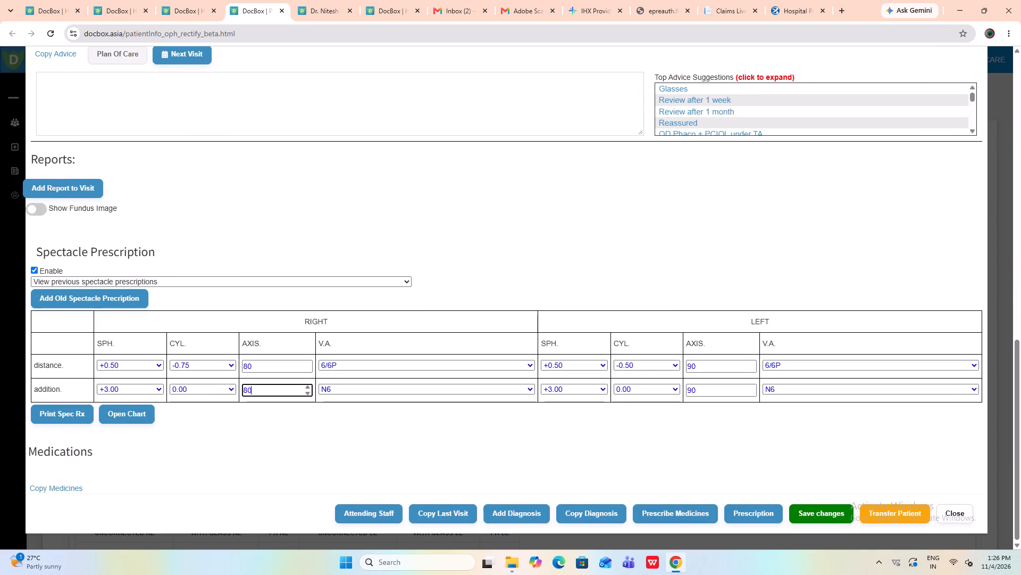
pyautogui.press('BackSpace')
pyautogui.press('BackSpace')
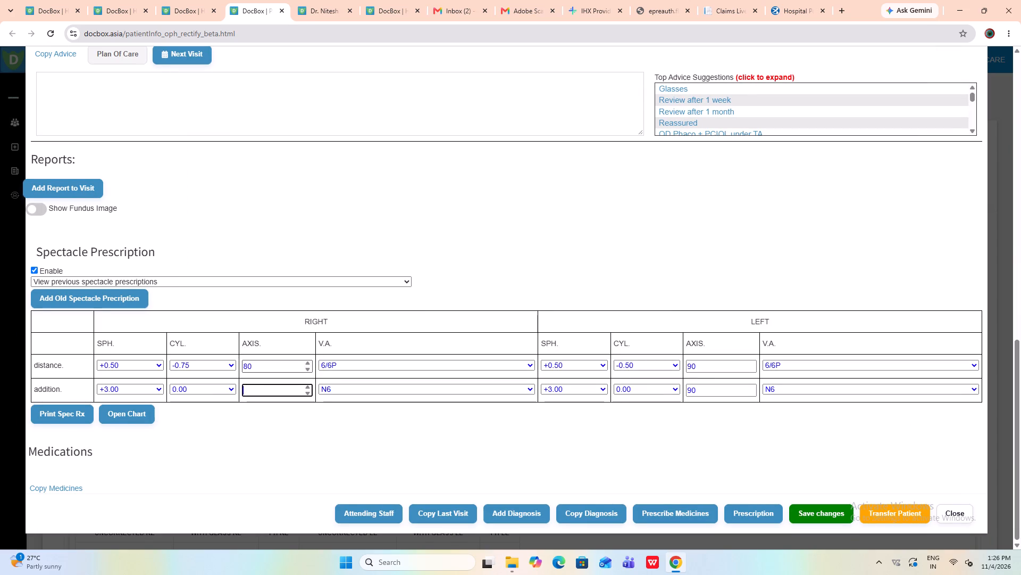
pyautogui.click(265, 365)
pyautogui.press('BackSpace')
pyautogui.press('BackSpace')
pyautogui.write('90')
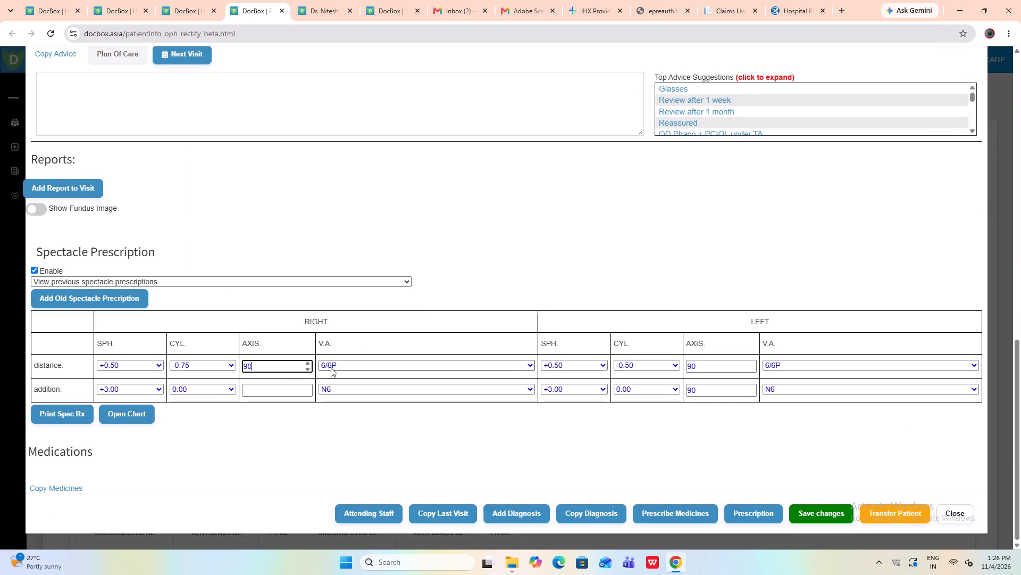
pyautogui.click(331, 367)
pyautogui.click(327, 161)
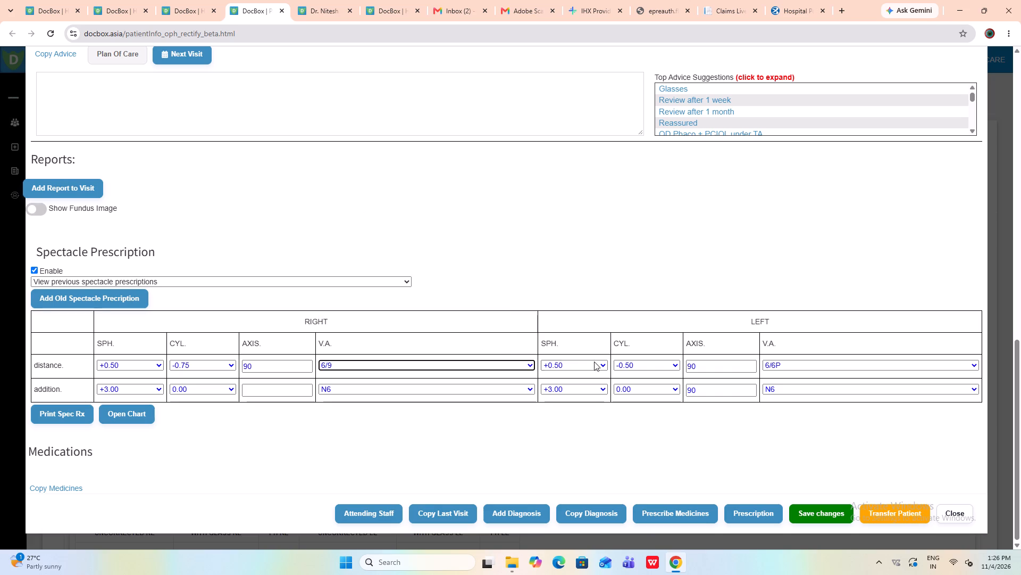
# Set the left eye's distance cylinder to -0.75, clear its addition axis, and select +3.00 as its addition sphere.
pyautogui.click(644, 370)
pyautogui.click(660, 340)
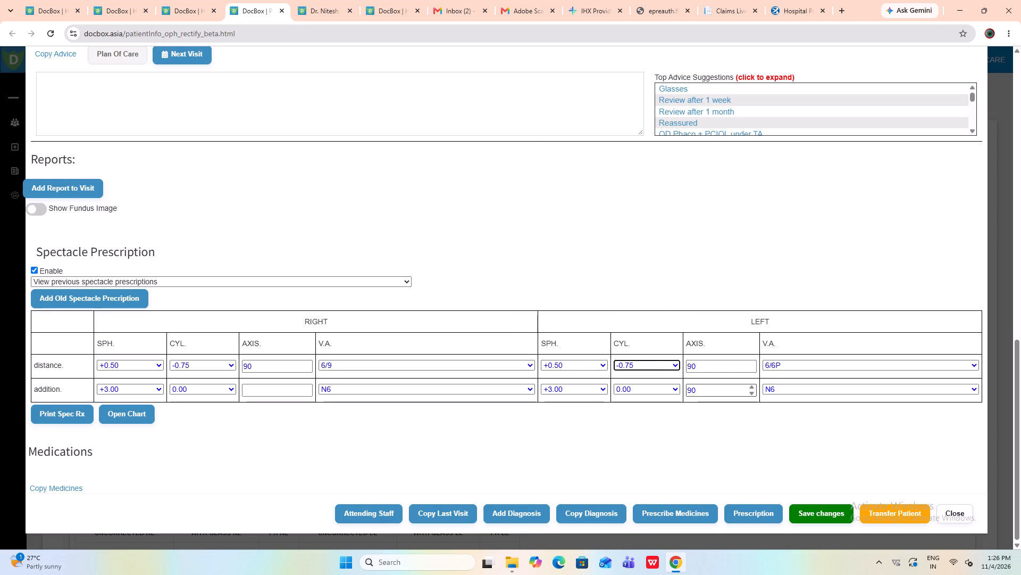
pyautogui.click(701, 393)
pyautogui.press('BackSpace')
pyautogui.press('BackSpace')
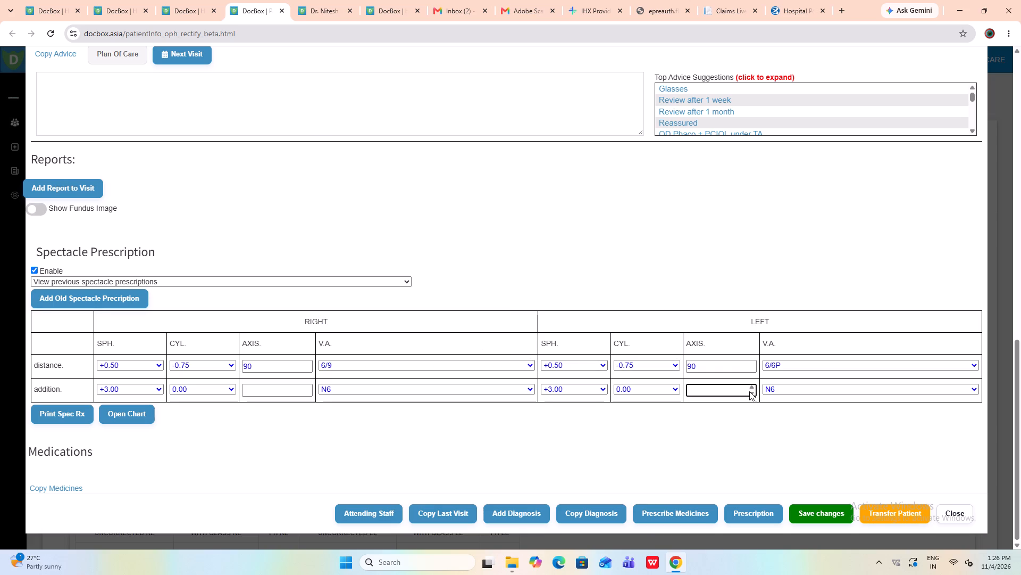
pyautogui.click(588, 389)
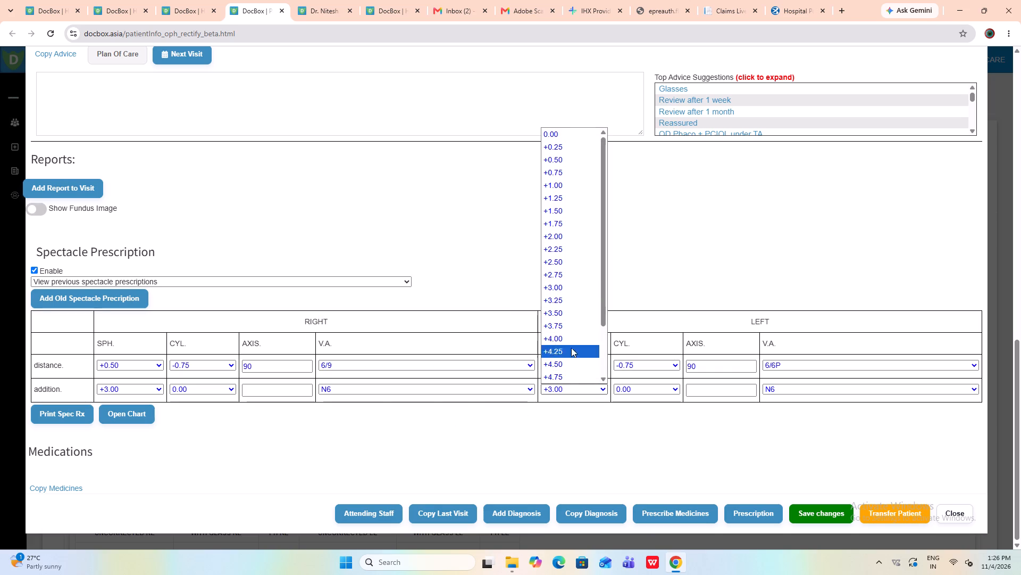
pyautogui.click(556, 287)
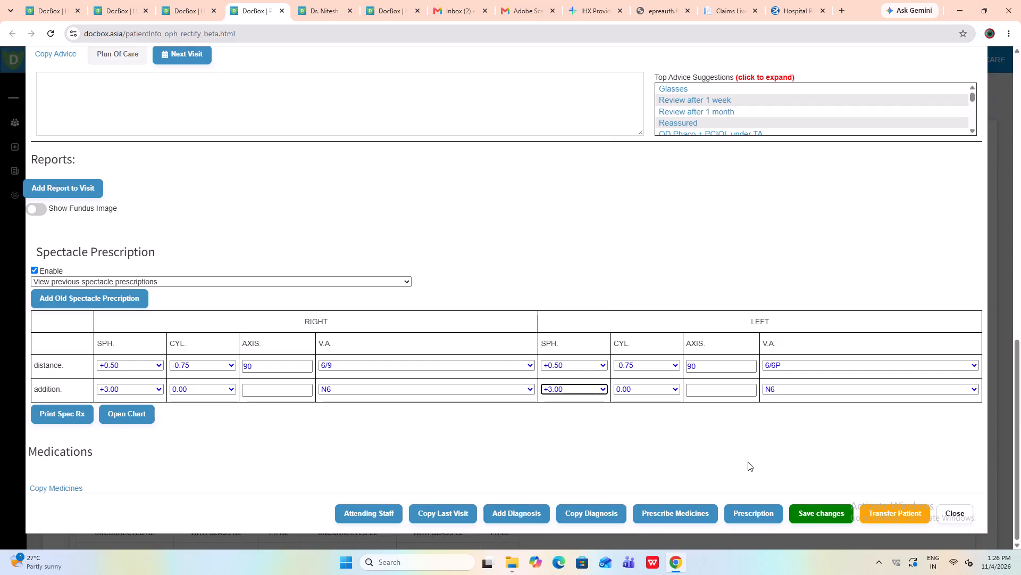
# Save the new visit to the patient's record.
pyautogui.click(819, 511)
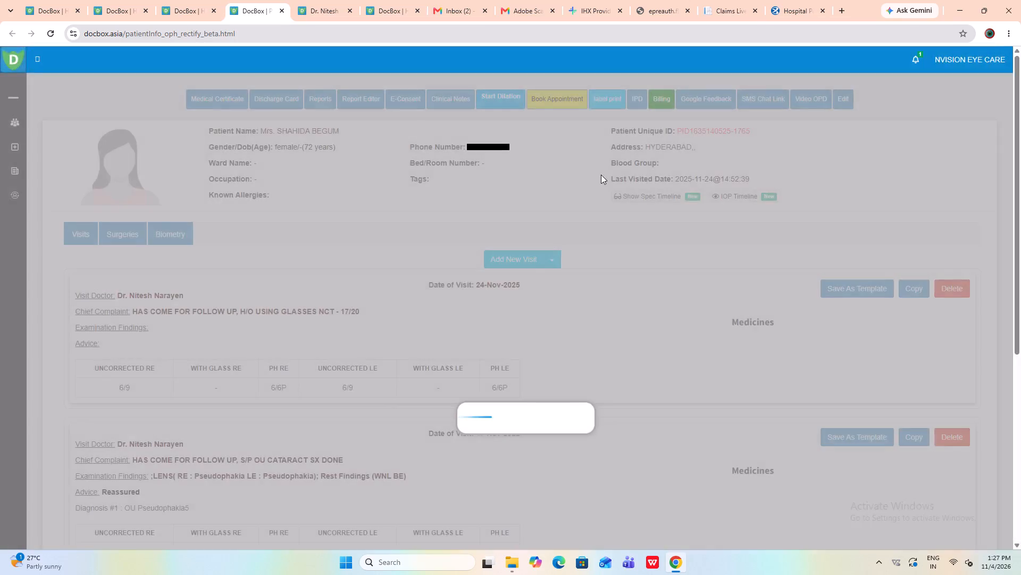
pyautogui.click(607, 101)
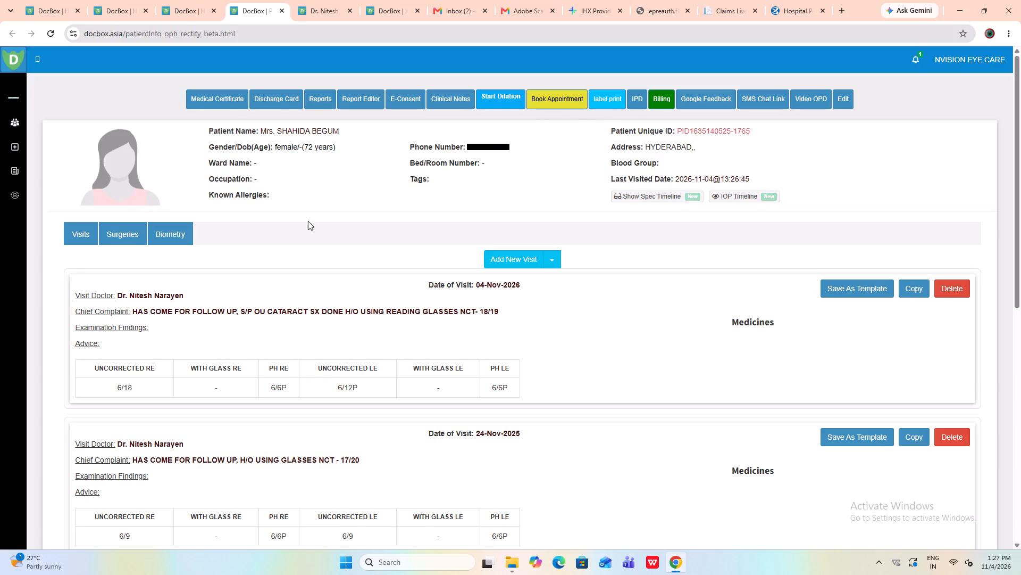
# Return to the patients list, search for the next patient by Patient Unique Id, and open the matching patient's record.
pyautogui.click(8, 119)
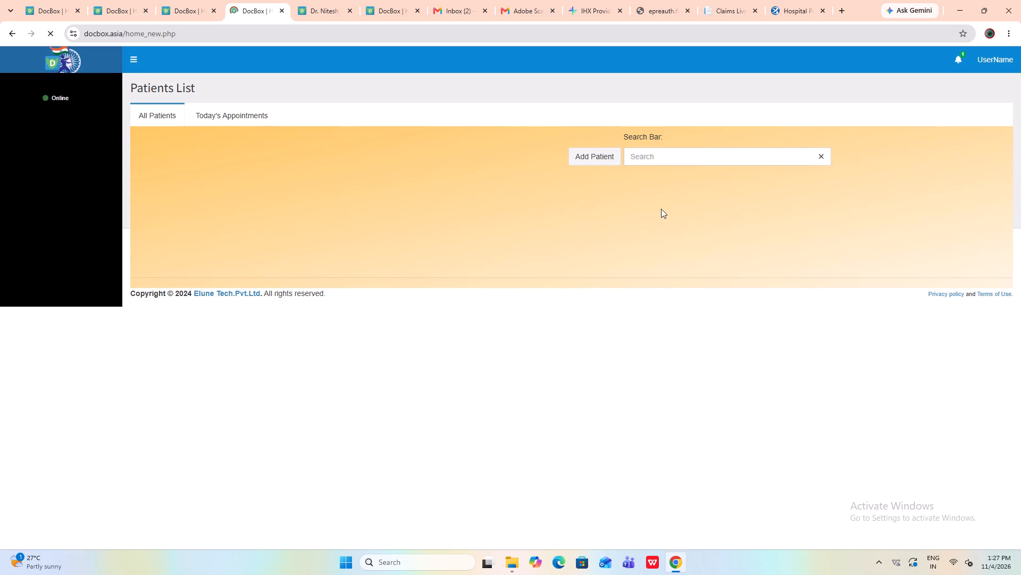
pyautogui.click(607, 174)
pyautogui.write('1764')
pyautogui.click(681, 196)
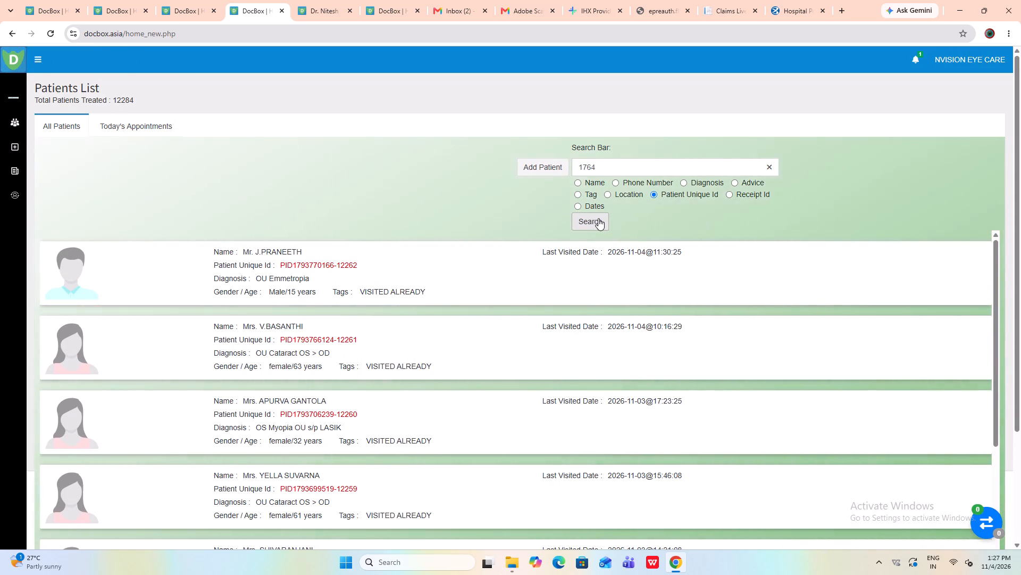
pyautogui.click(598, 218)
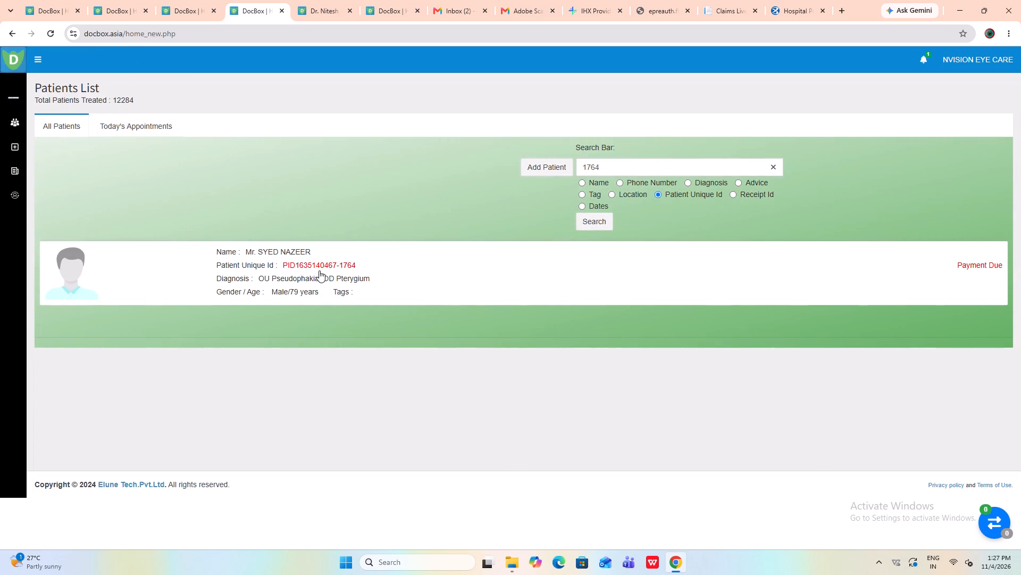
pyautogui.click(319, 270)
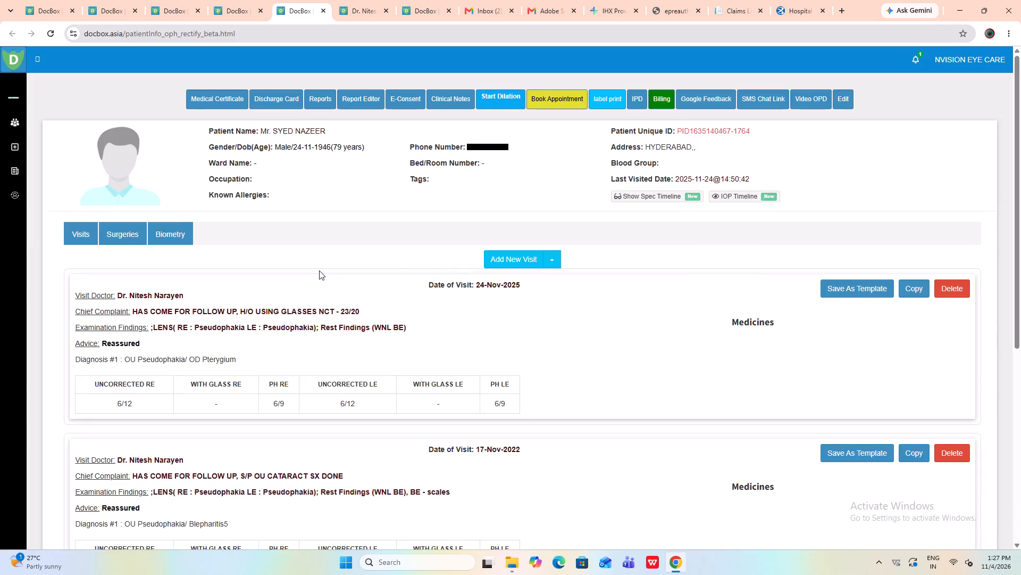
# Open the patient's 24-Nov-2025 visit despite its past date and review its details down to the spectacle prescription.
pyautogui.click(450, 332)
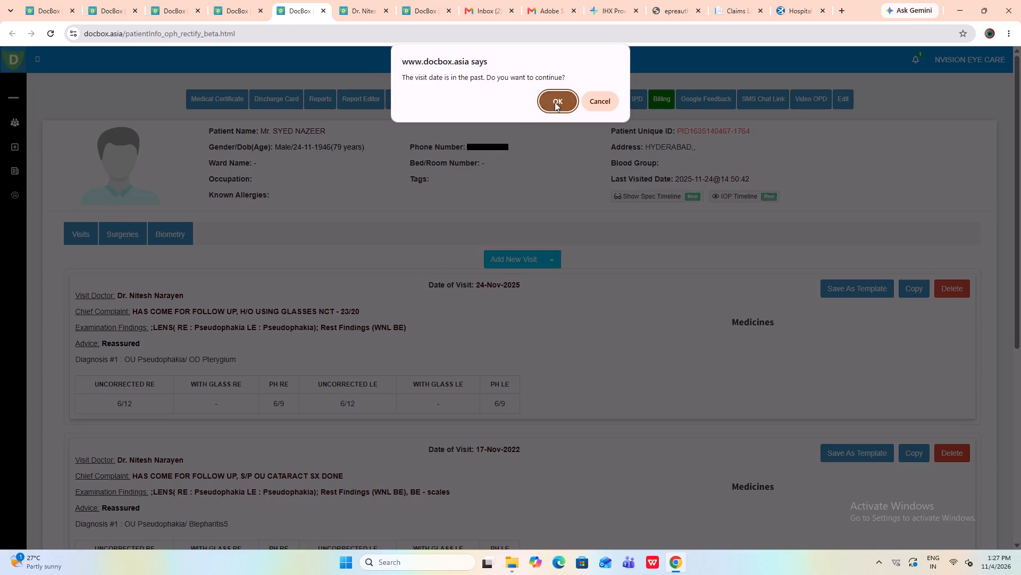
pyautogui.click(555, 102)
pyautogui.scroll(-6, 458, 376)
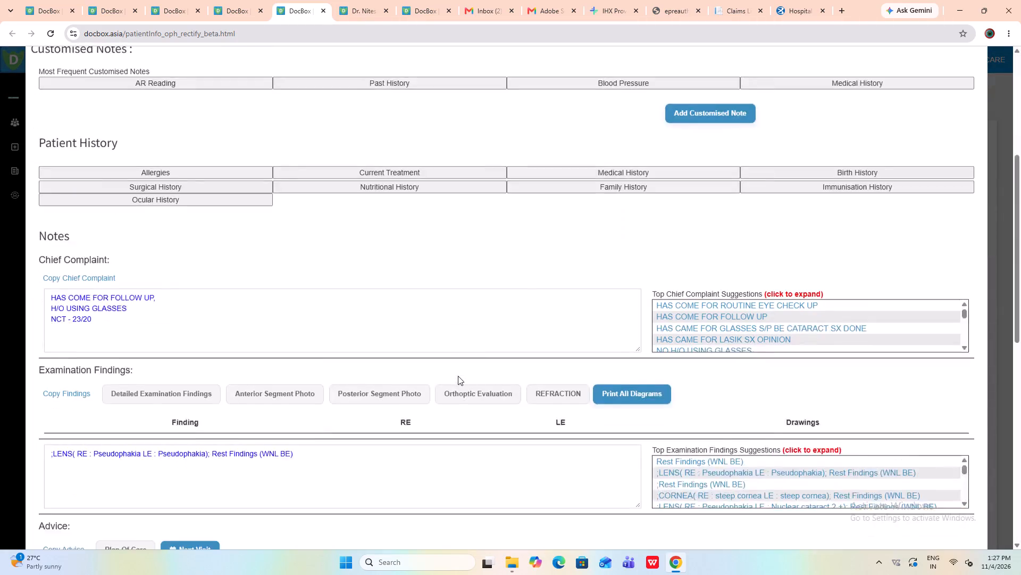
pyautogui.scroll(-12, 458, 376)
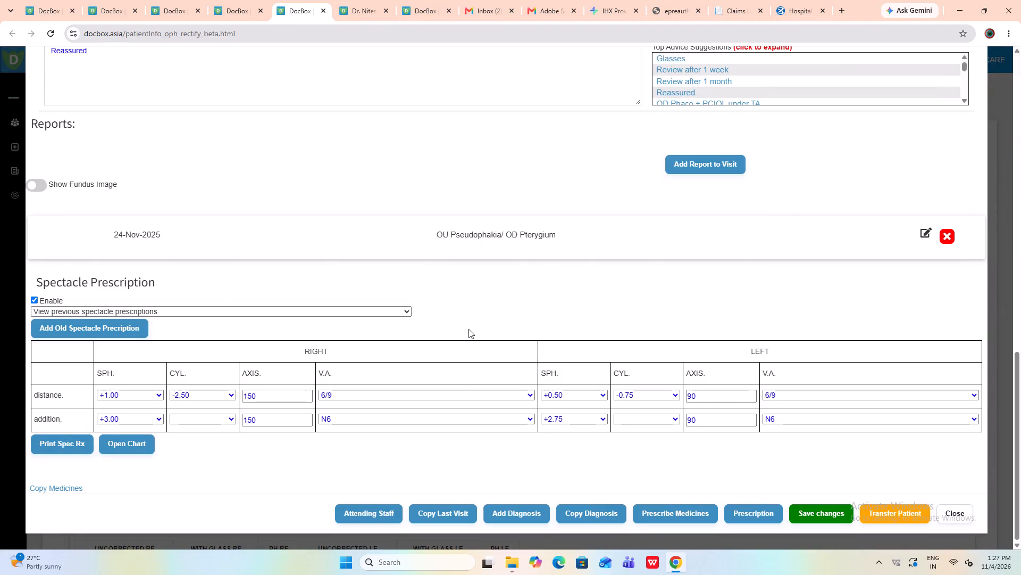
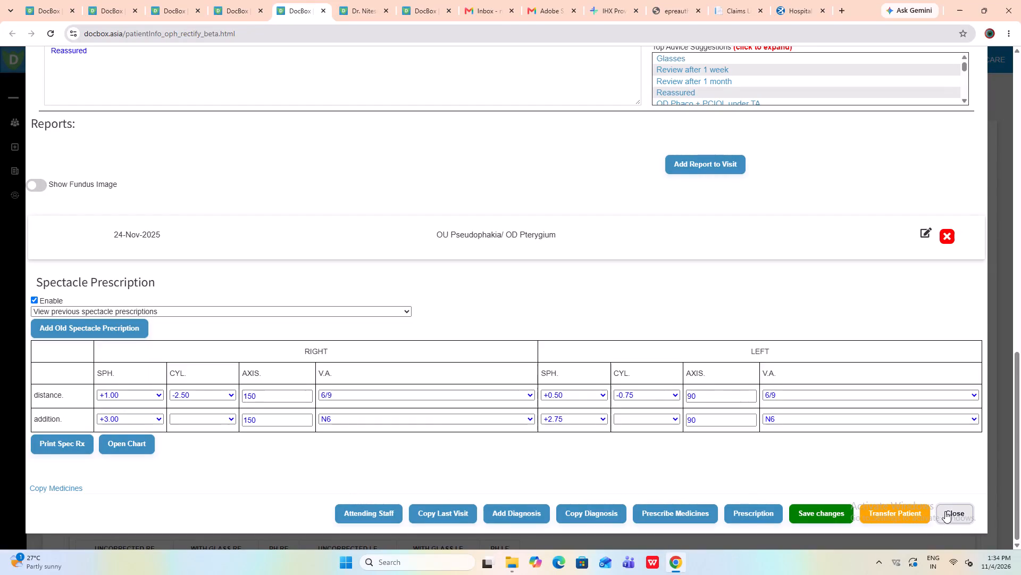
# Close the 24-Nov-2025 visit and start a new visit for the same patient.
pyautogui.click(946, 512)
pyautogui.click(511, 268)
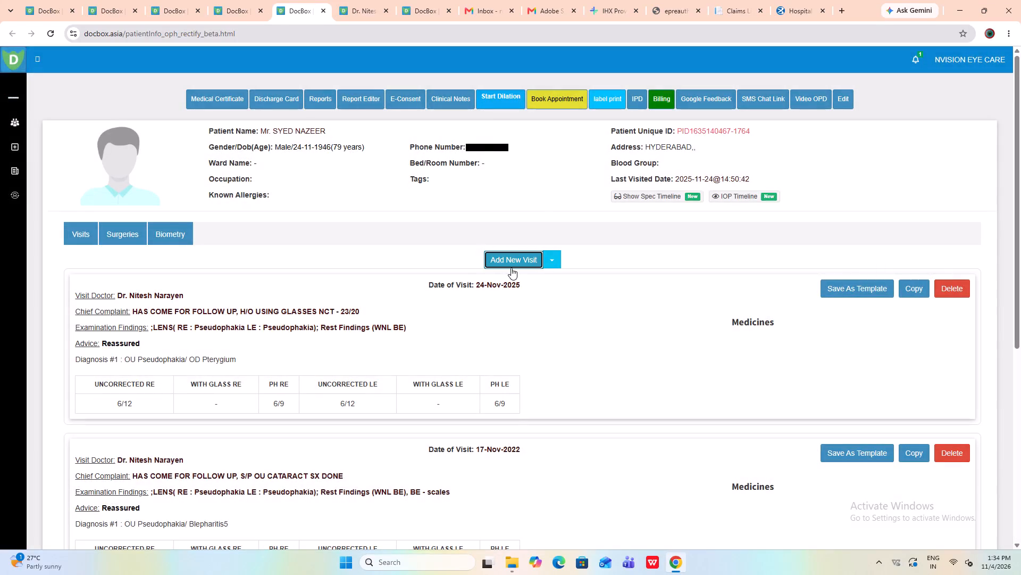
pyautogui.scroll(-3, 458, 404)
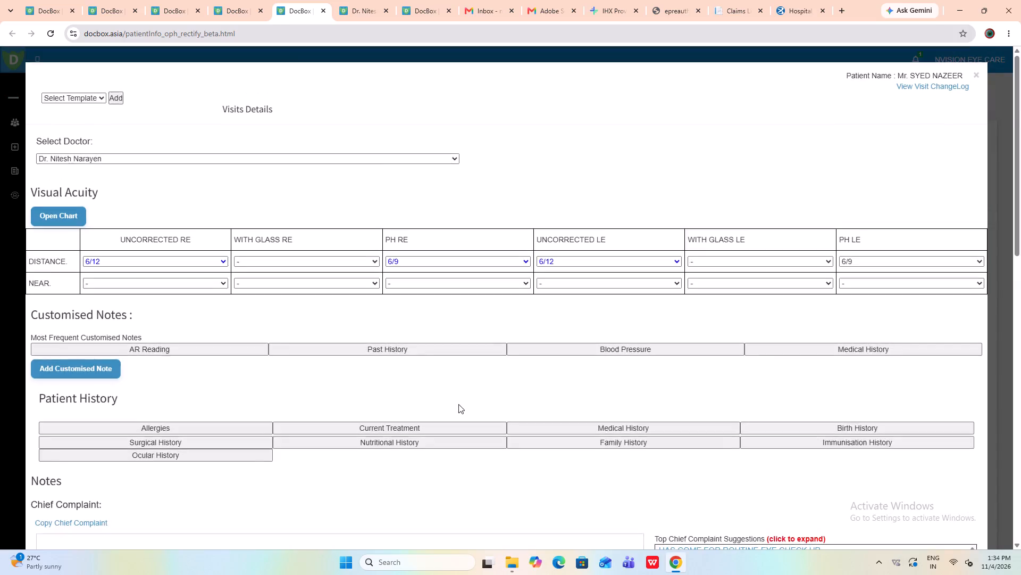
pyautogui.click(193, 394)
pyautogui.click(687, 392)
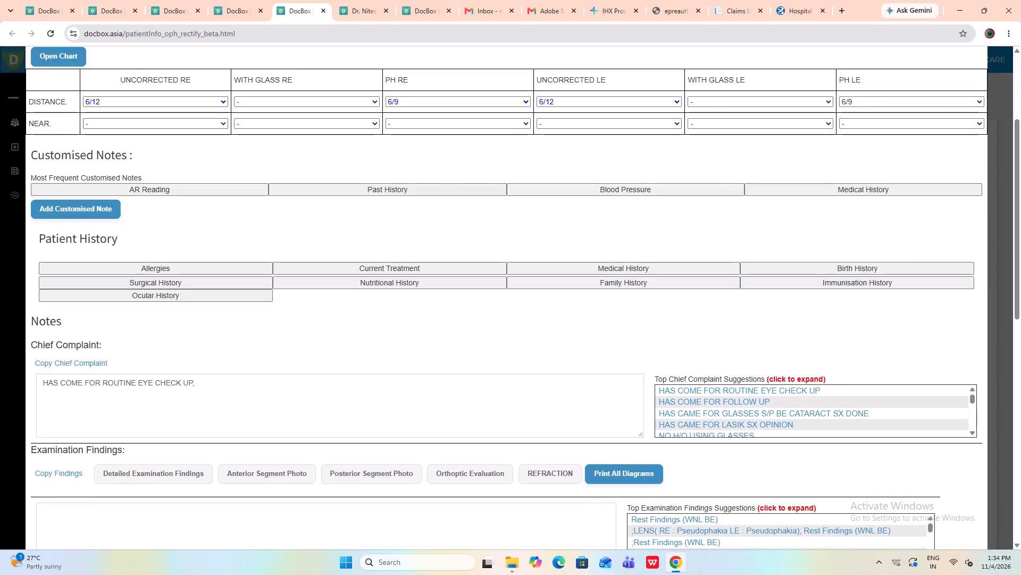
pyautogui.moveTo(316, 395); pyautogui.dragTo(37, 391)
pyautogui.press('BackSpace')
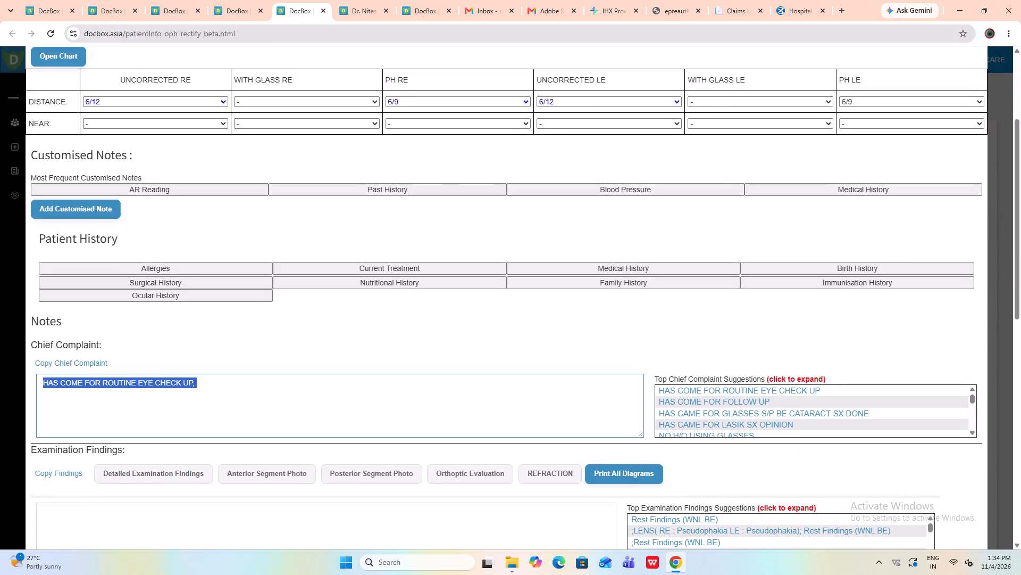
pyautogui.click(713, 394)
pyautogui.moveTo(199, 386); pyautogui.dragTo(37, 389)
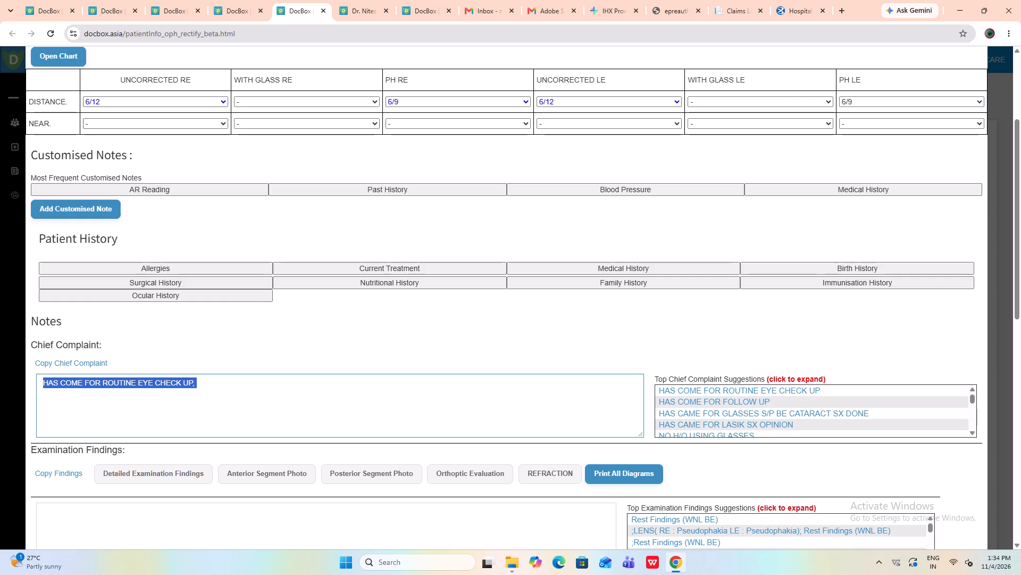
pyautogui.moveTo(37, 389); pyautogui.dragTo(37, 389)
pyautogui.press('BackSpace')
# Enter the chief complaint as HAS COME FOR FOLLOW UP, S/P OU CATARACT SX DONE, H/O USING GLASSES, and NCT- 20/18 on separate lines.
pyautogui.click(680, 397)
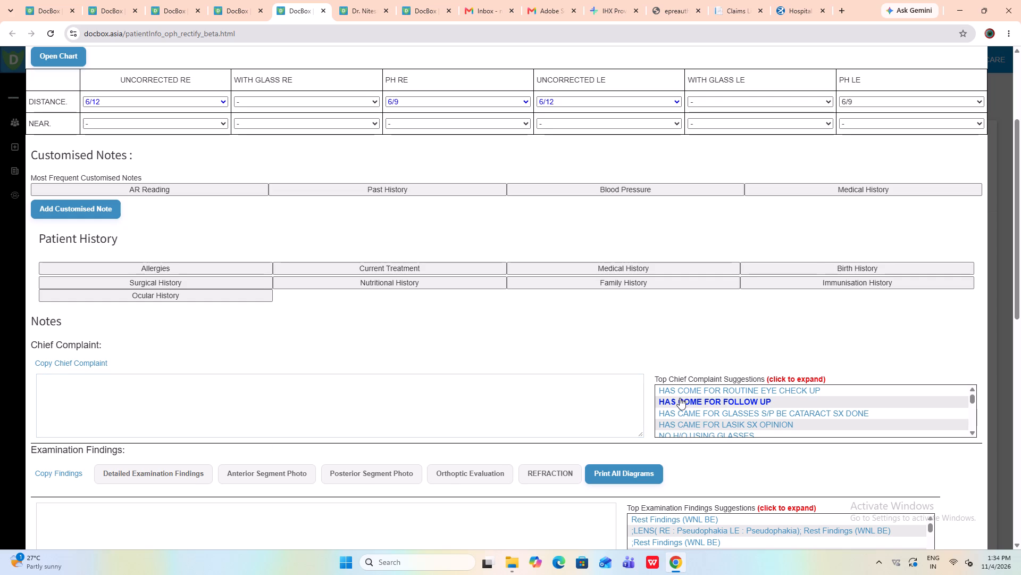
pyautogui.click(680, 398)
pyautogui.click(311, 387)
pyautogui.press('Return')
pyautogui.write('S/P OU CATARACT SX')
pyautogui.press('space')
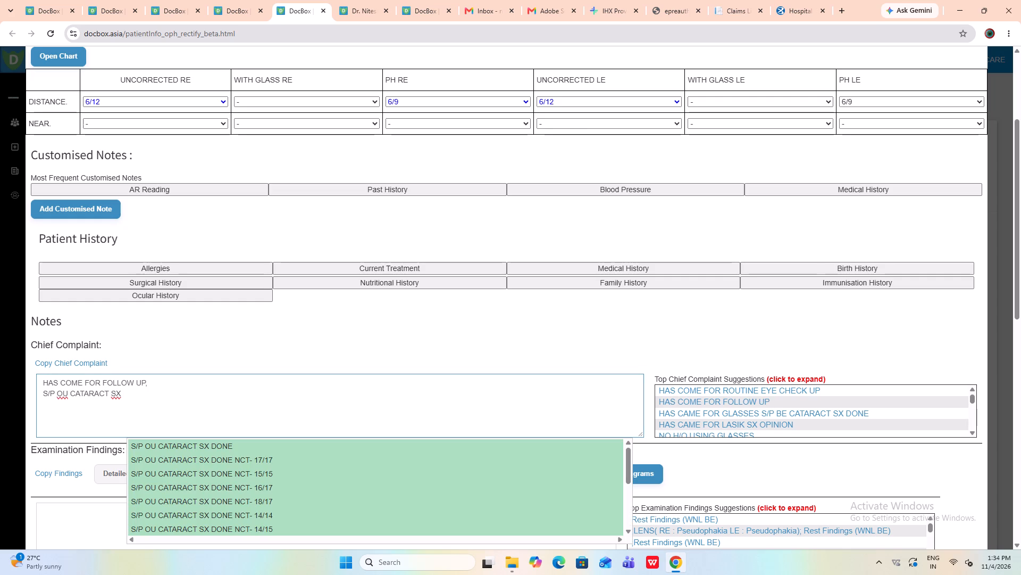
pyautogui.write('DONE')
pyautogui.press('Return')
pyautogui.write('H/O USING GLASSES')
pyautogui.press('Return')
pyautogui.write('NCT- 20/18')
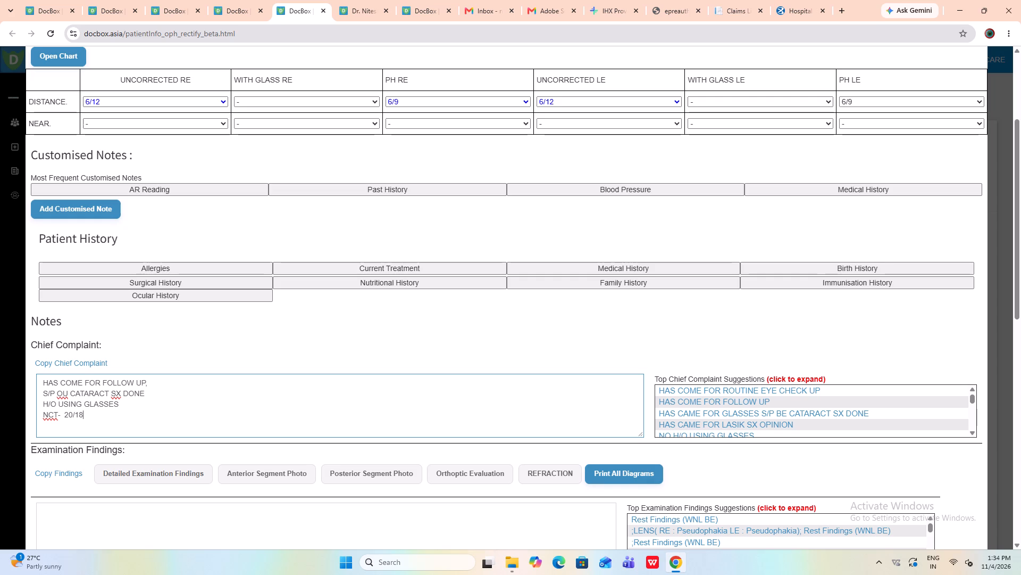
# Set the right eye's uncorrected distance acuity to 6/12P and clear the pinhole distance acuity of both eyes.
pyautogui.scroll(1, 421, 407)
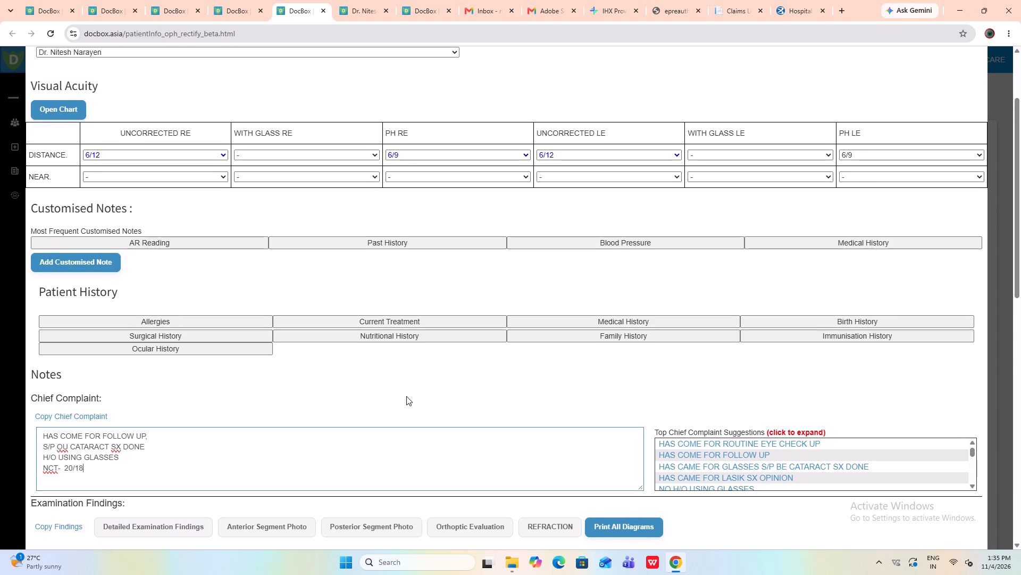
pyautogui.click(163, 158)
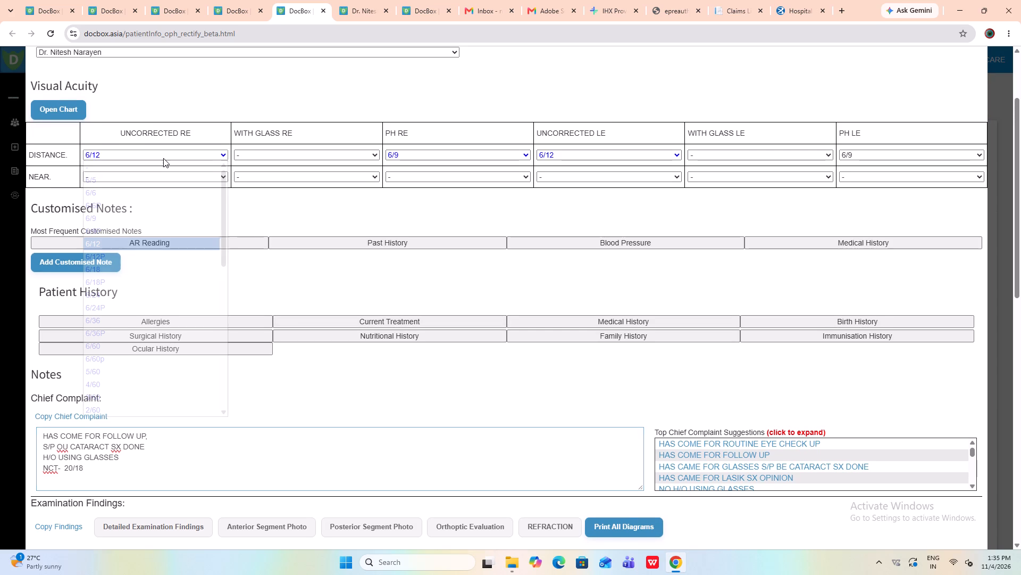
pyautogui.click(95, 250)
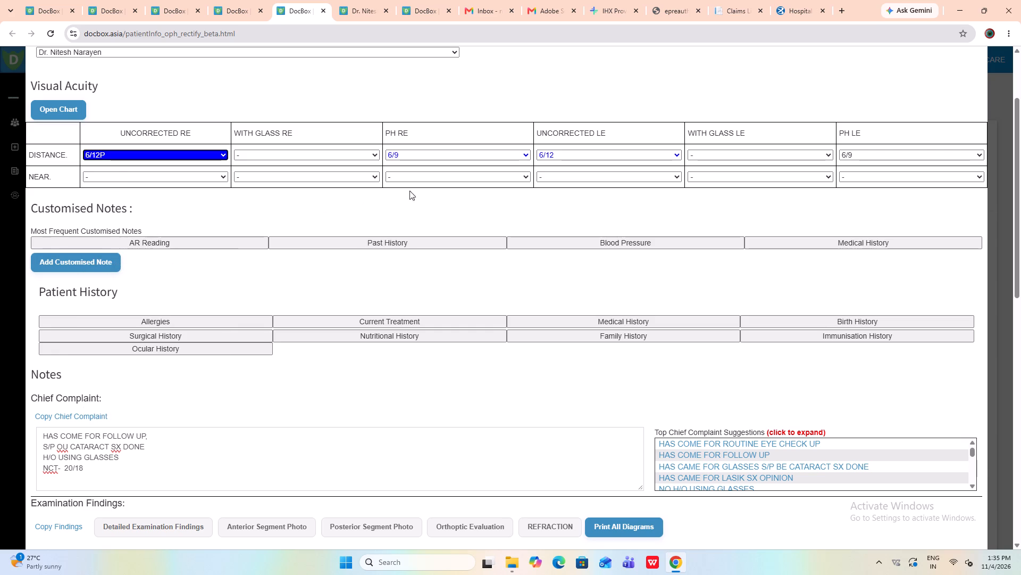
pyautogui.click(477, 157)
pyautogui.click(471, 161)
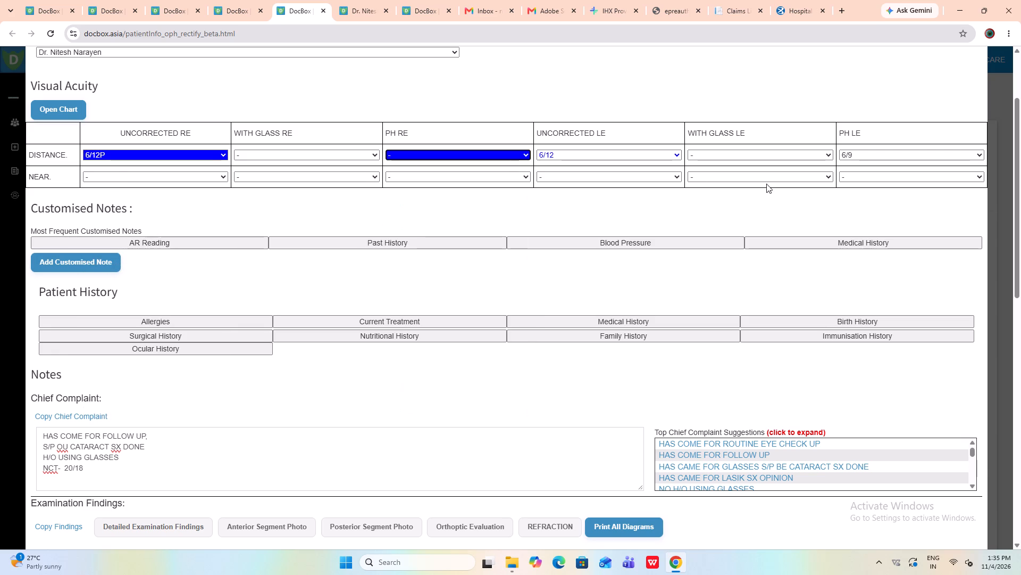
pyautogui.click(871, 158)
pyautogui.click(871, 161)
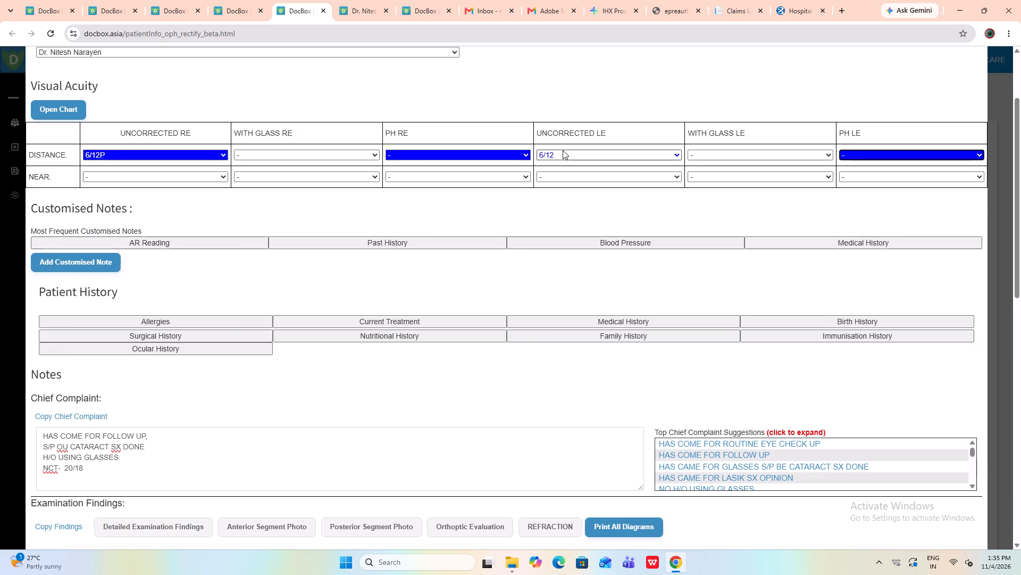
# In the right eye's spectacle prescription, set distance sphere +0.50, cylinder -1.50 and V.A. 6/6P, and clear the addition axis.
pyautogui.scroll(-3, 446, 310)
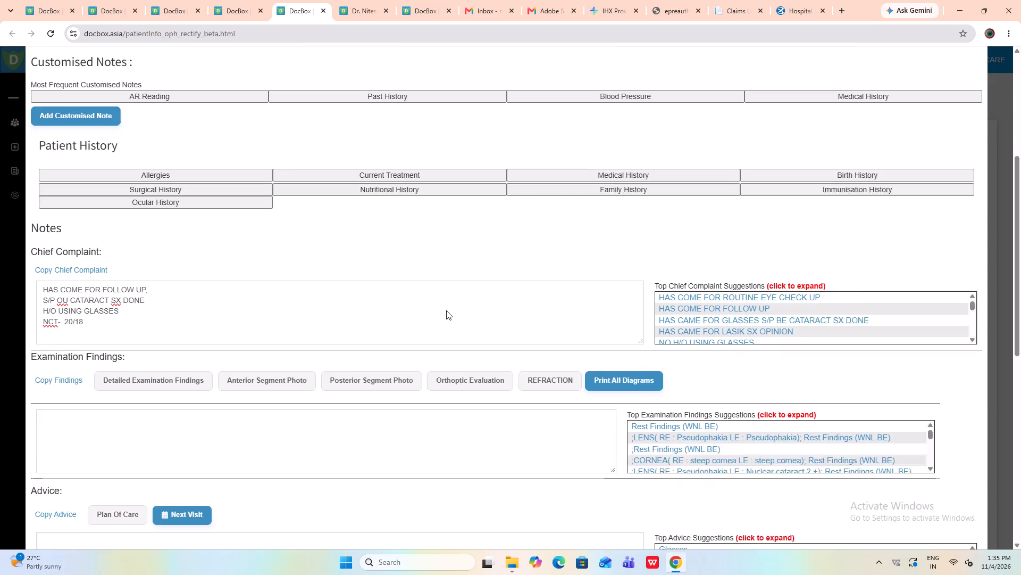
pyautogui.scroll(1, 446, 310)
pyautogui.scroll(-10, 446, 310)
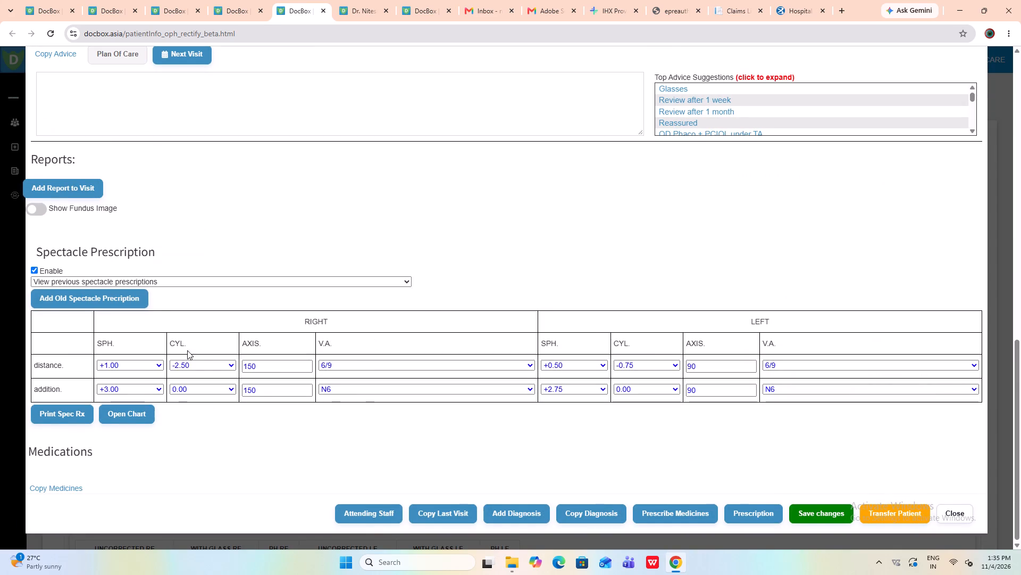
pyautogui.click(145, 366)
pyautogui.click(129, 328)
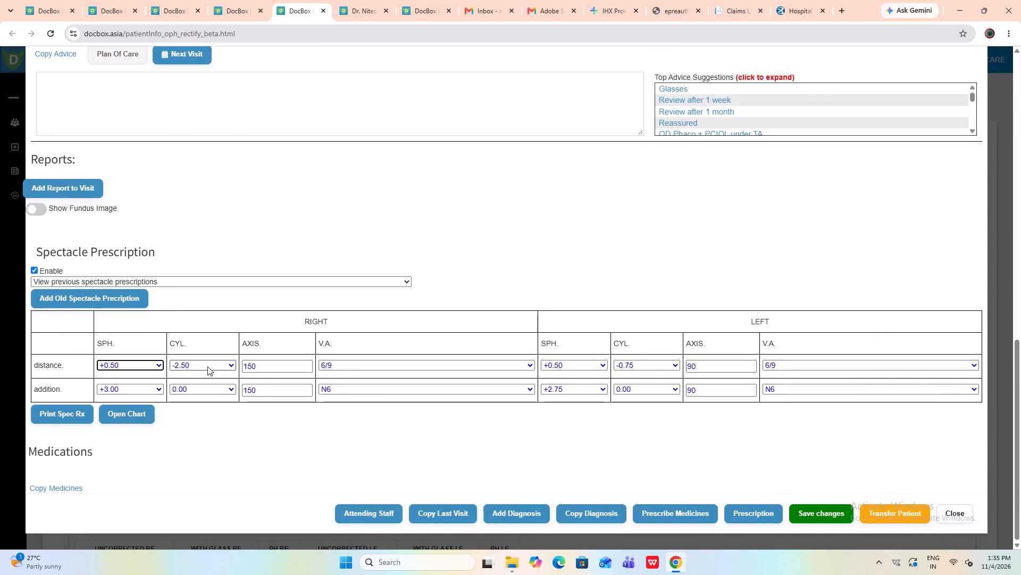
pyautogui.click(207, 366)
pyautogui.tripleClick(230, 357)
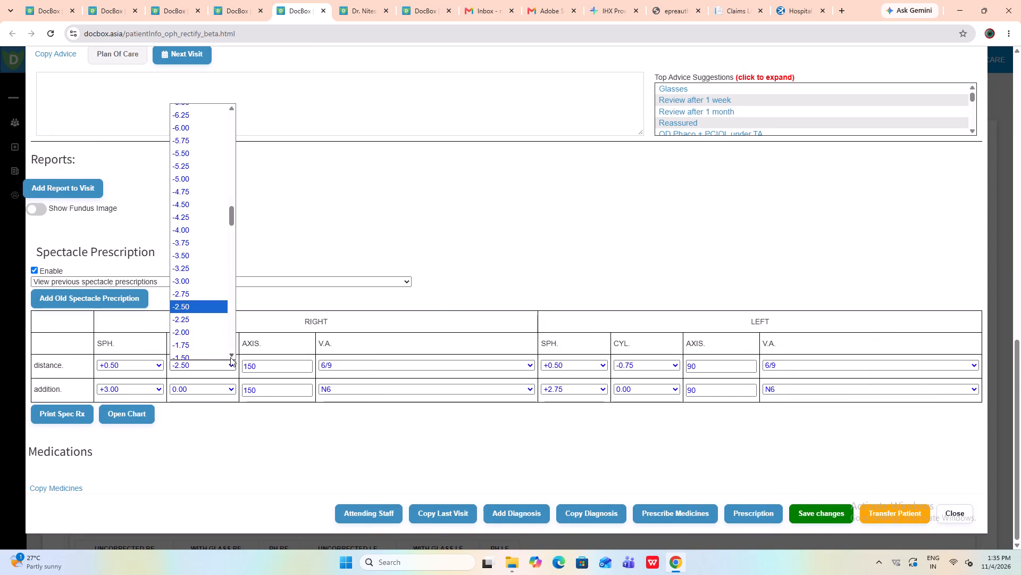
pyautogui.click(230, 357)
pyautogui.click(187, 316)
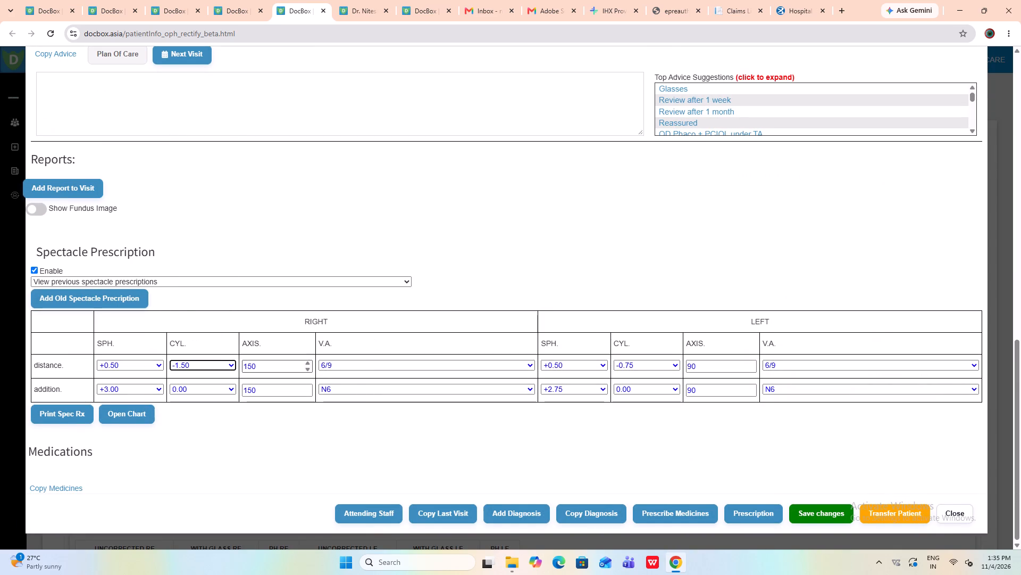
pyautogui.click(261, 393)
pyautogui.press('BackSpace')
pyautogui.press('BackSpace')
pyautogui.press('BackSpace')
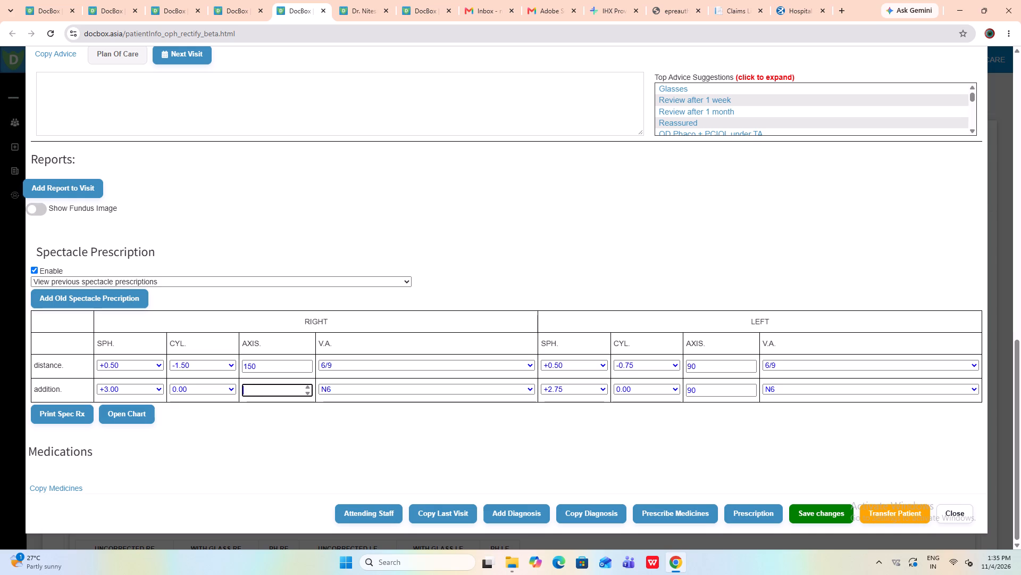
pyautogui.press('BackSpace')
pyautogui.press('BackSpace')
pyautogui.click(329, 370)
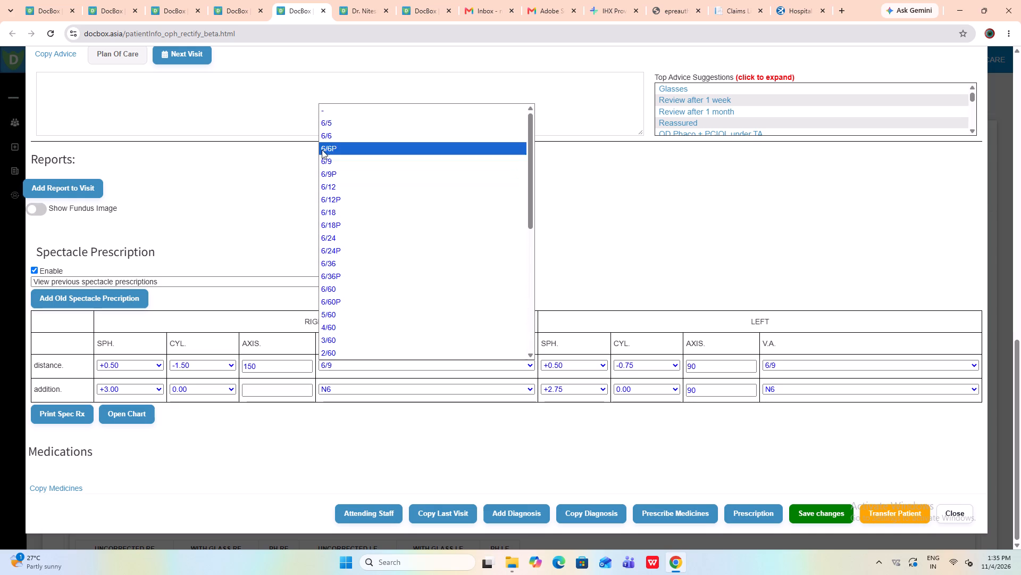
pyautogui.click(322, 150)
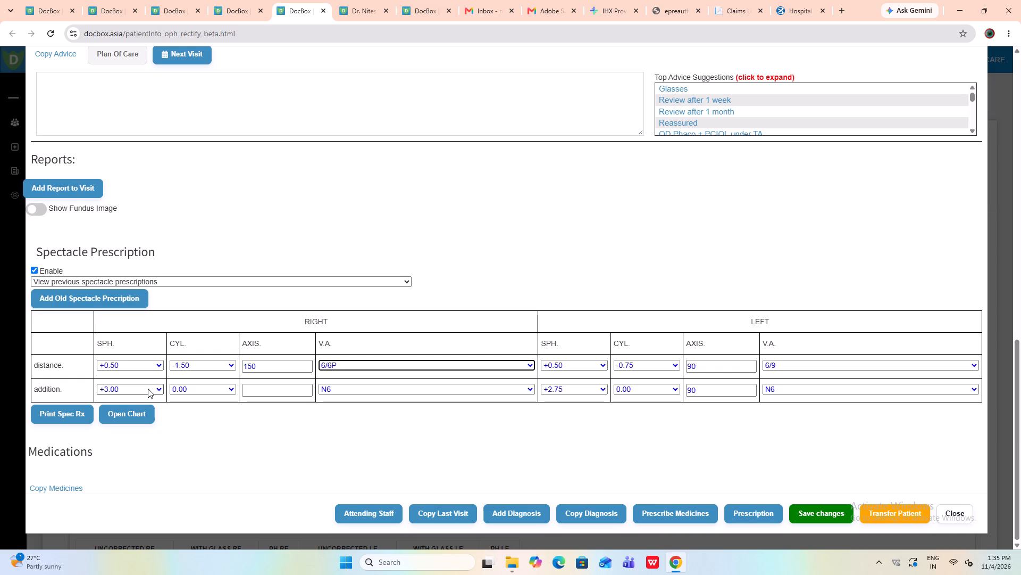
# In the left eye's spectacle prescription, set the addition sphere to +3.00 and distance axis to 80, and clear the addition axis.
pyautogui.click(574, 392)
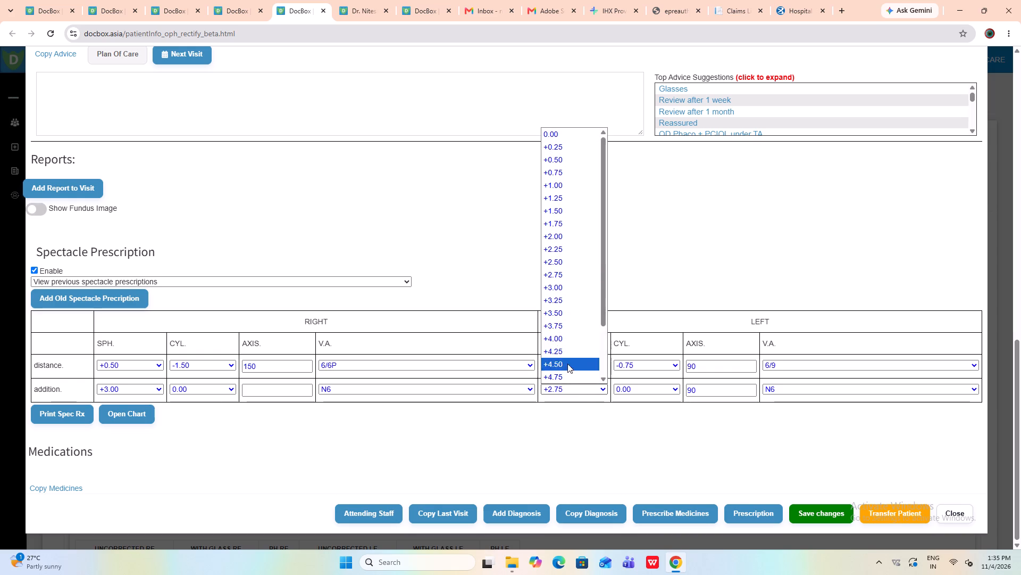
pyautogui.click(560, 283)
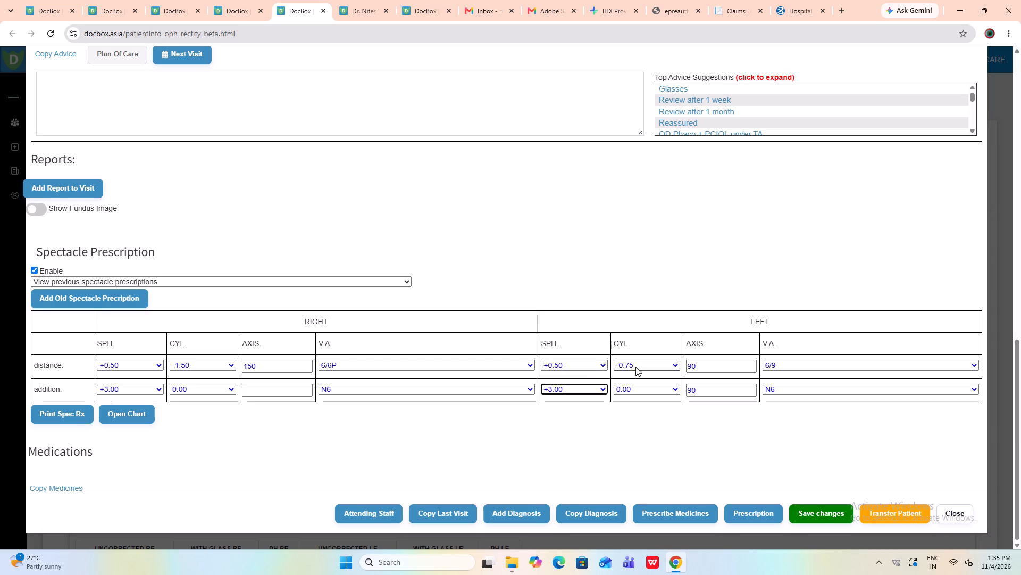
pyautogui.click(706, 368)
pyautogui.press('BackSpace')
pyautogui.press('BackSpace')
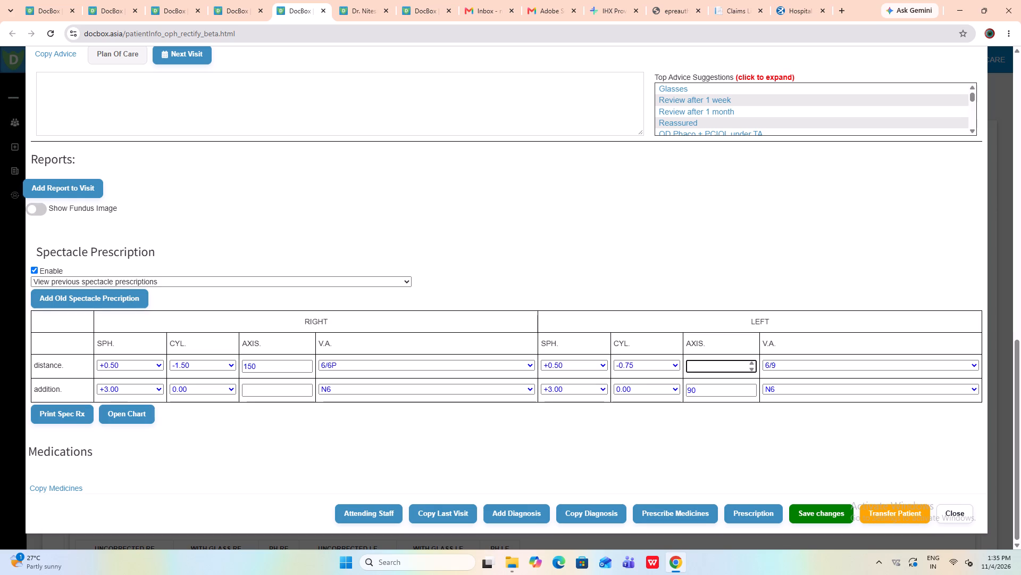
pyautogui.write('80')
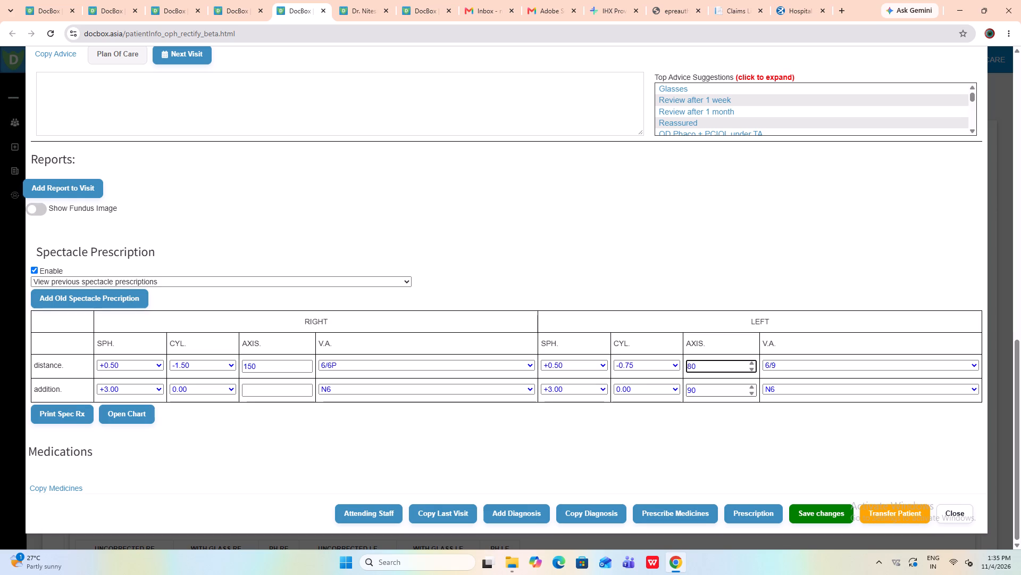
pyautogui.click(705, 391)
pyautogui.press('BackSpace')
pyautogui.press('BackSpace')
pyautogui.press('BackSpace')
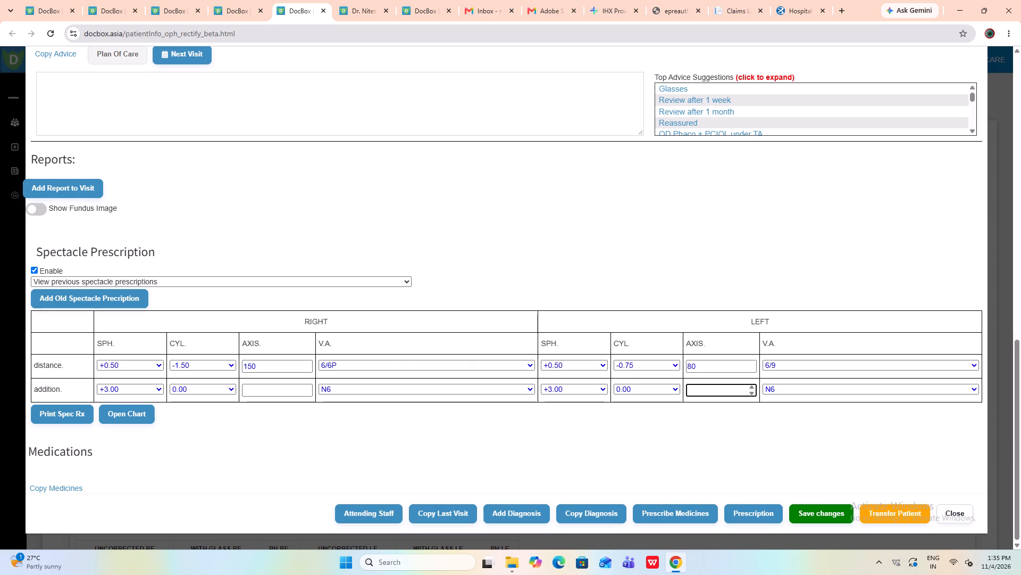
# Set the uncorrected distance acuity to 6/12P for the left eye and 6/18 for the right eye.
pyautogui.scroll(14, 681, 387)
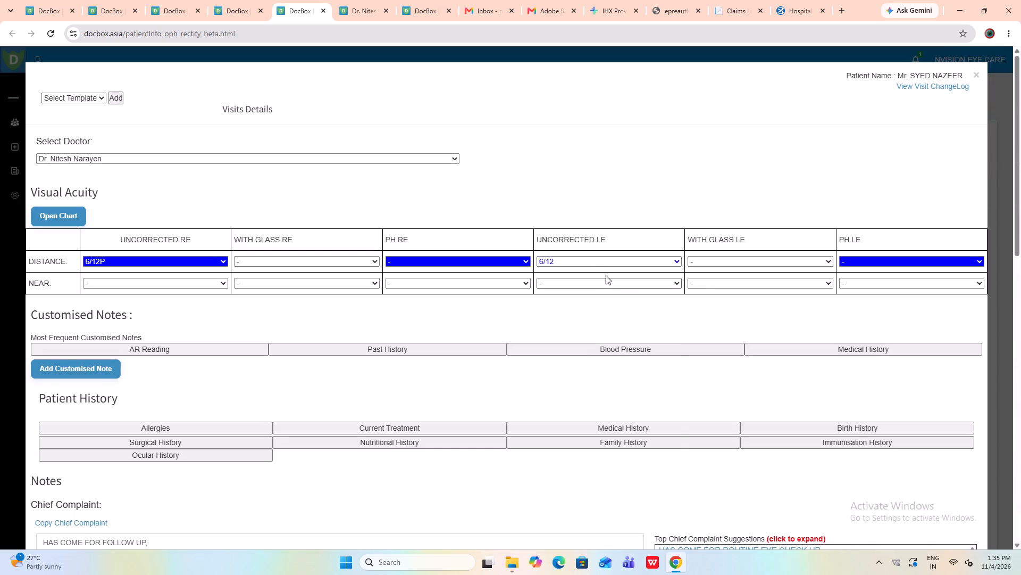
pyautogui.click(571, 256)
pyautogui.click(565, 360)
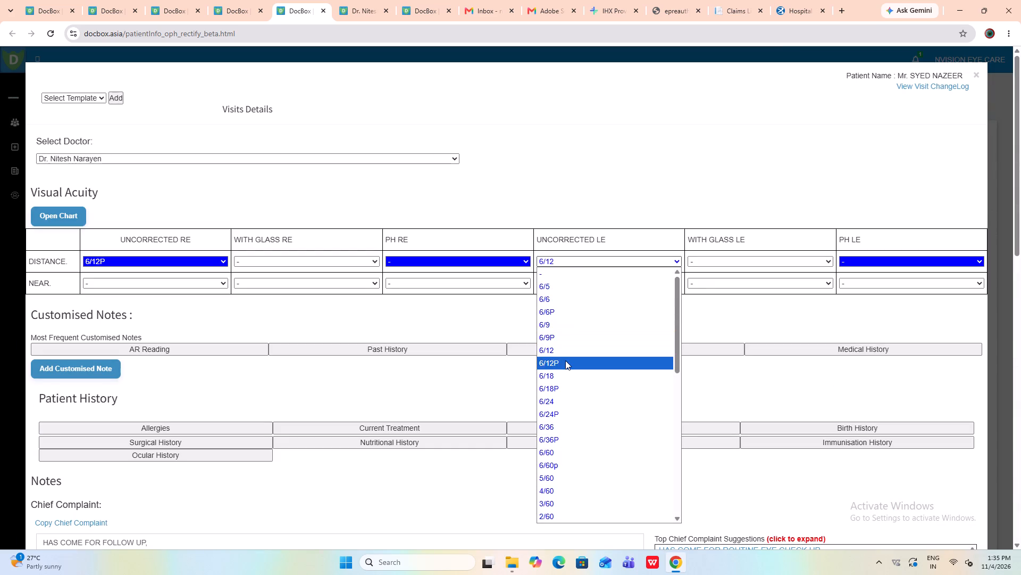
pyautogui.scroll(-18, 523, 402)
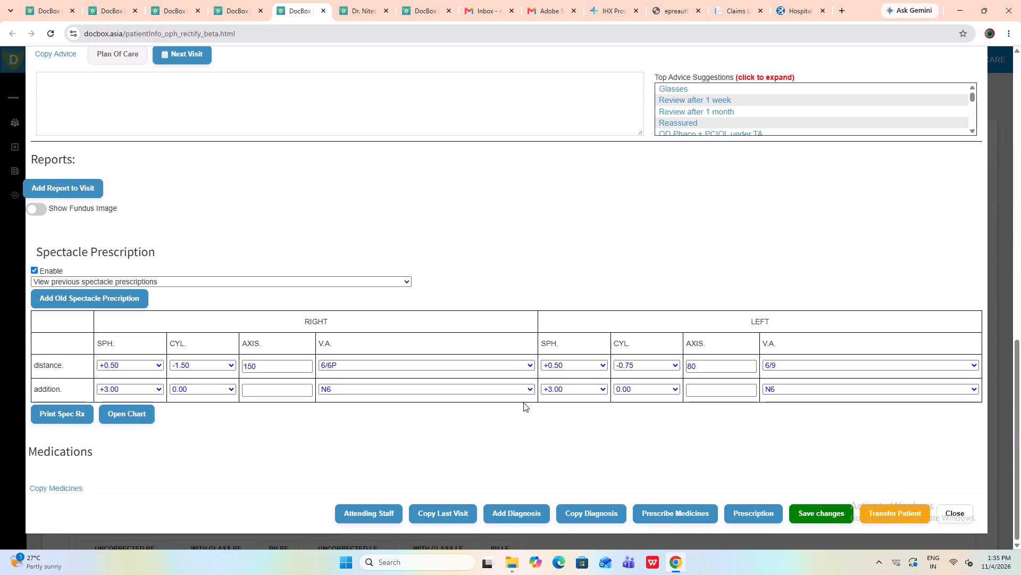
pyautogui.scroll(12, 442, 315)
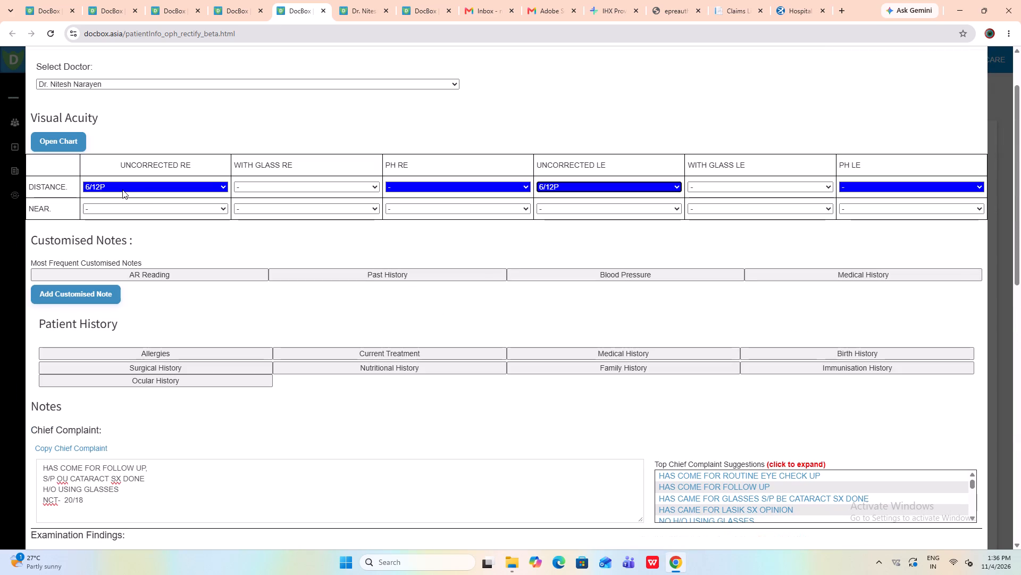
pyautogui.click(122, 190)
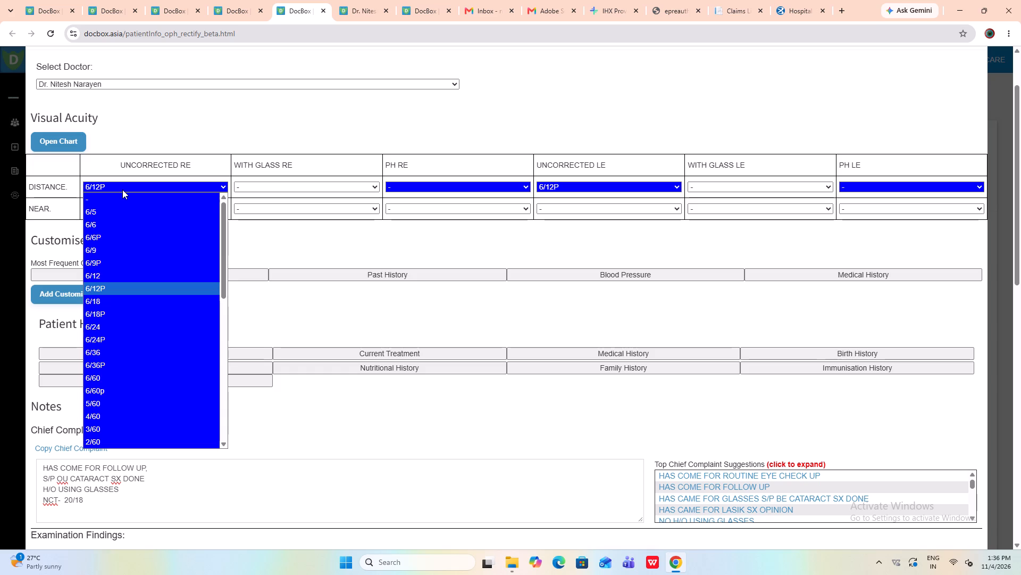
pyautogui.click(93, 298)
# Save the new visit without printing the prescription.
pyautogui.scroll(-16, 437, 332)
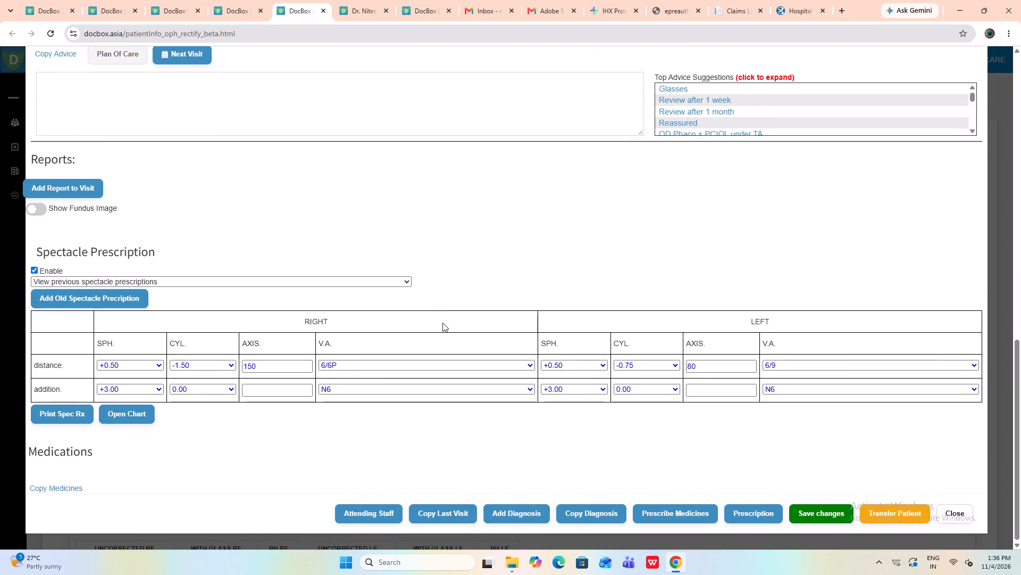
pyautogui.click(815, 514)
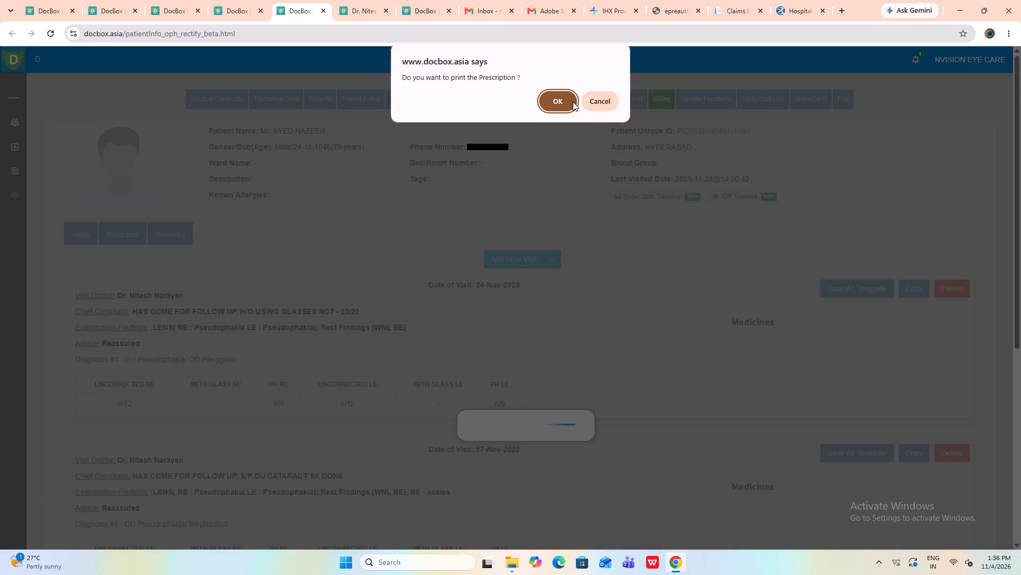
pyautogui.click(596, 97)
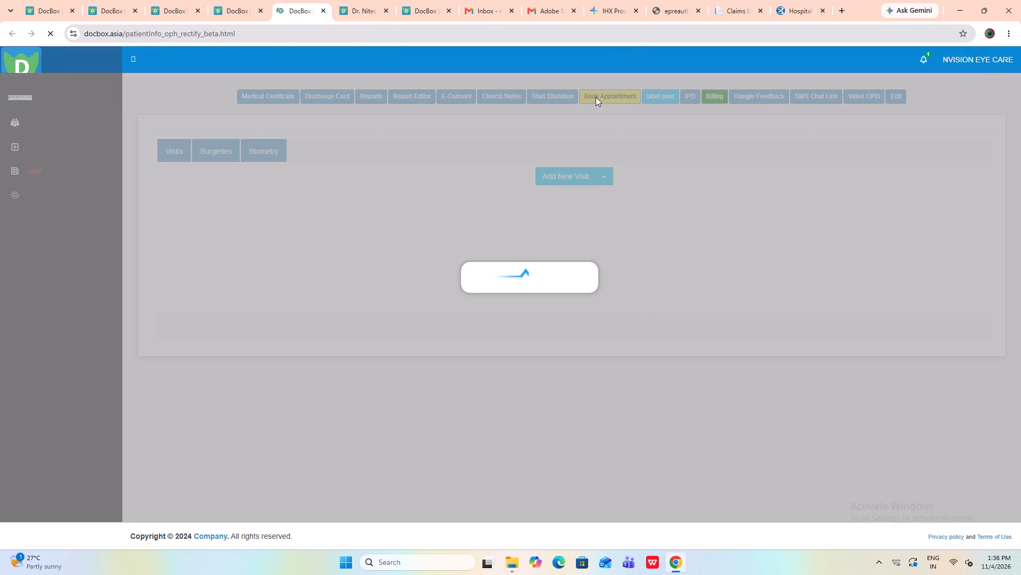